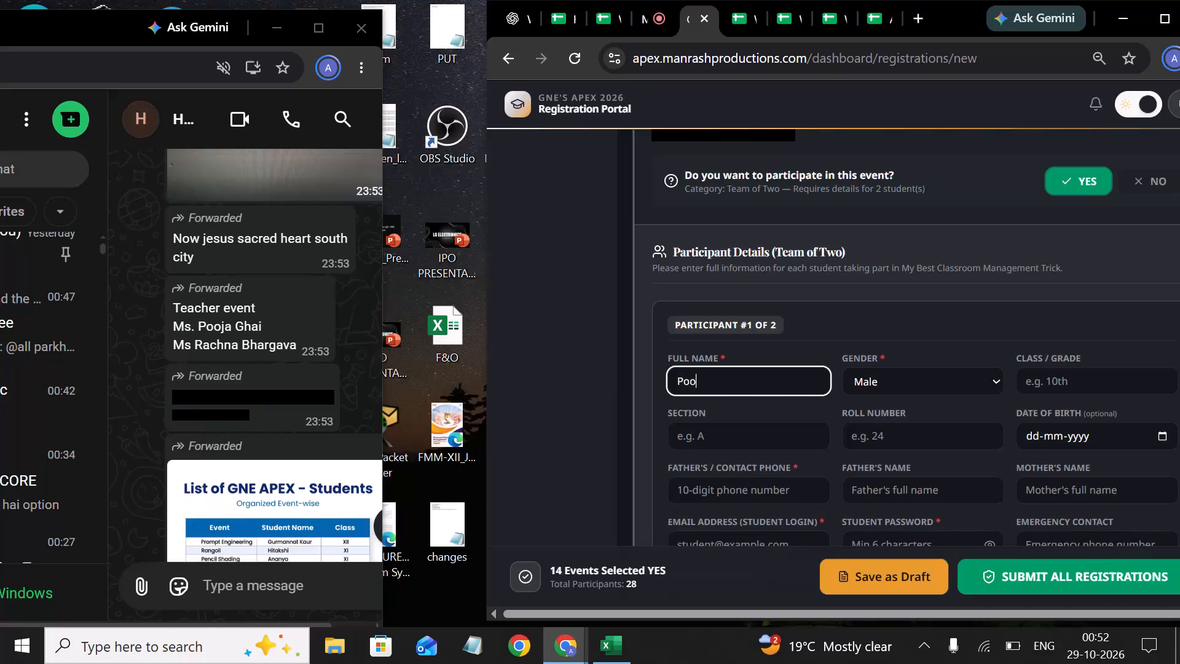
# Complete participant 1's full name with the first teacher from the chat's teacher event message, and set the gender to Female.
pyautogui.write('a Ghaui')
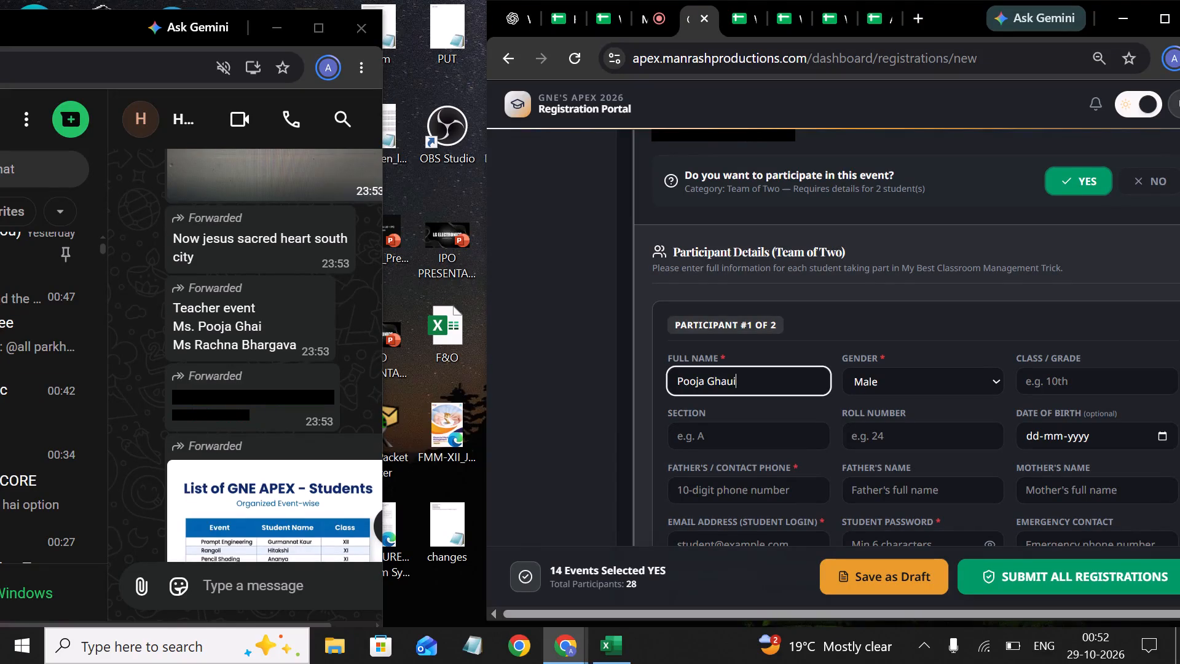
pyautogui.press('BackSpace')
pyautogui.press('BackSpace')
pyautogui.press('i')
pyautogui.click(937, 391)
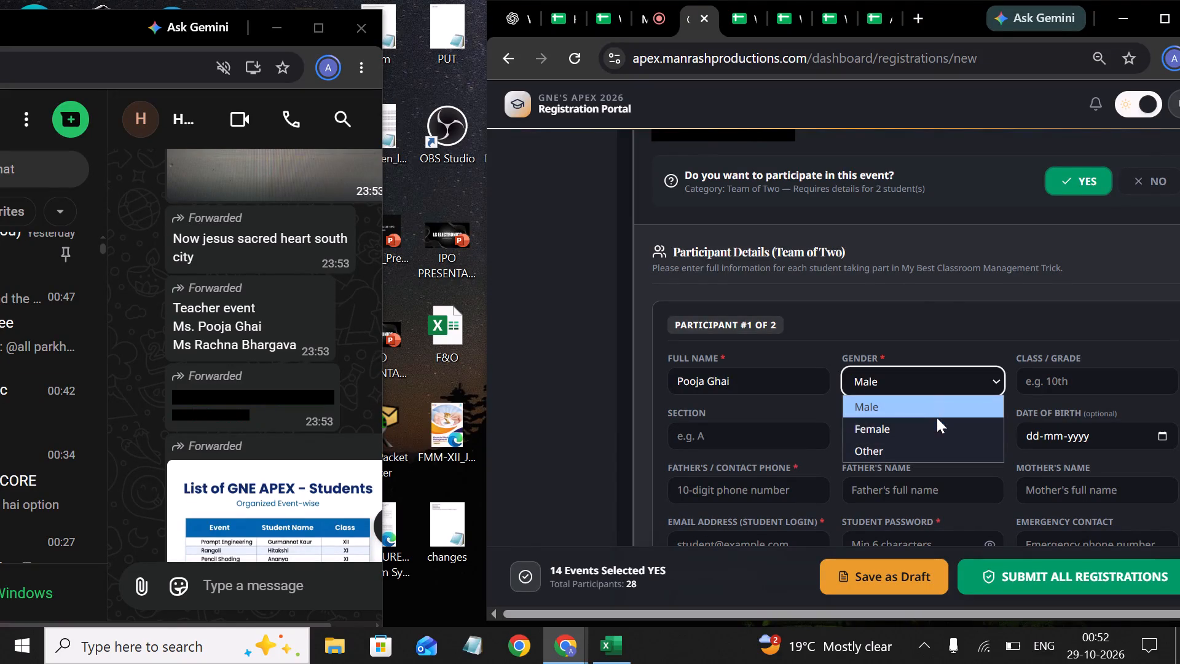
pyautogui.click(937, 426)
# Open participant 1's father's/contact phone field for entry.
pyautogui.scroll(-1, 894, 421)
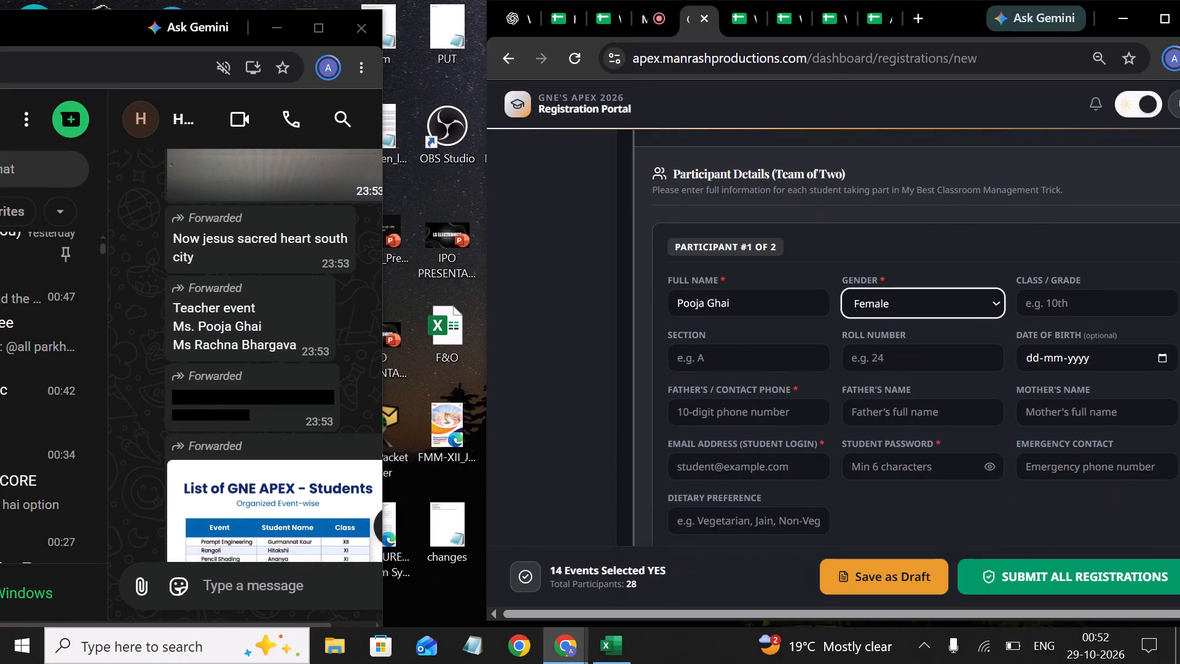
pyautogui.click(762, 415)
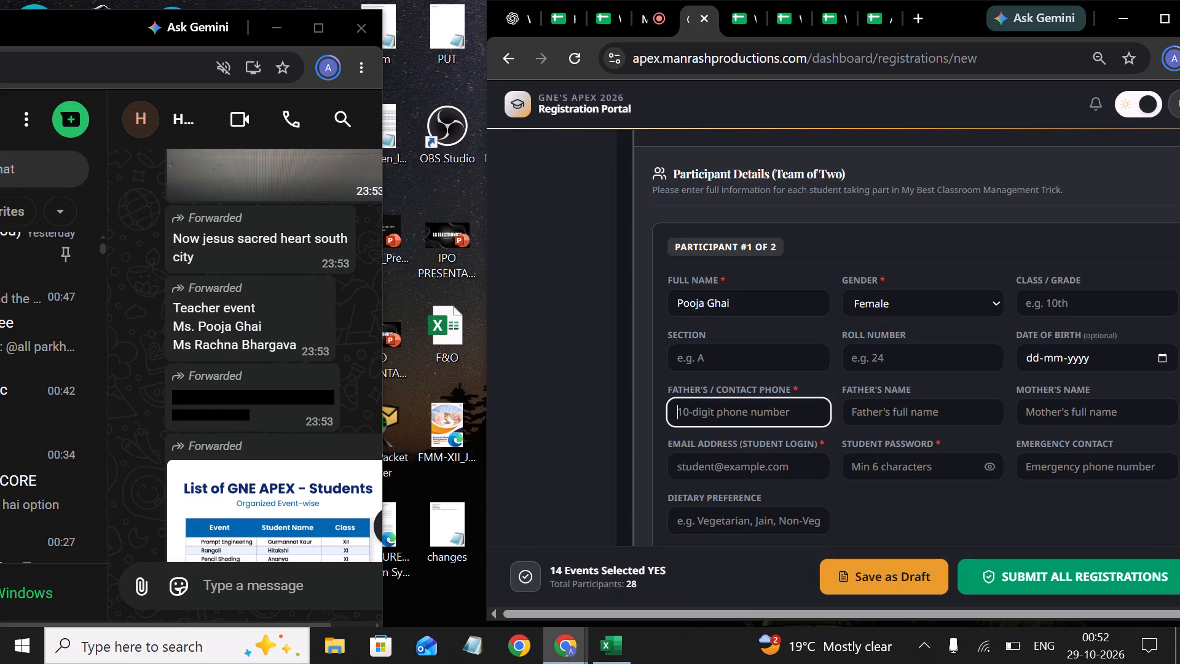
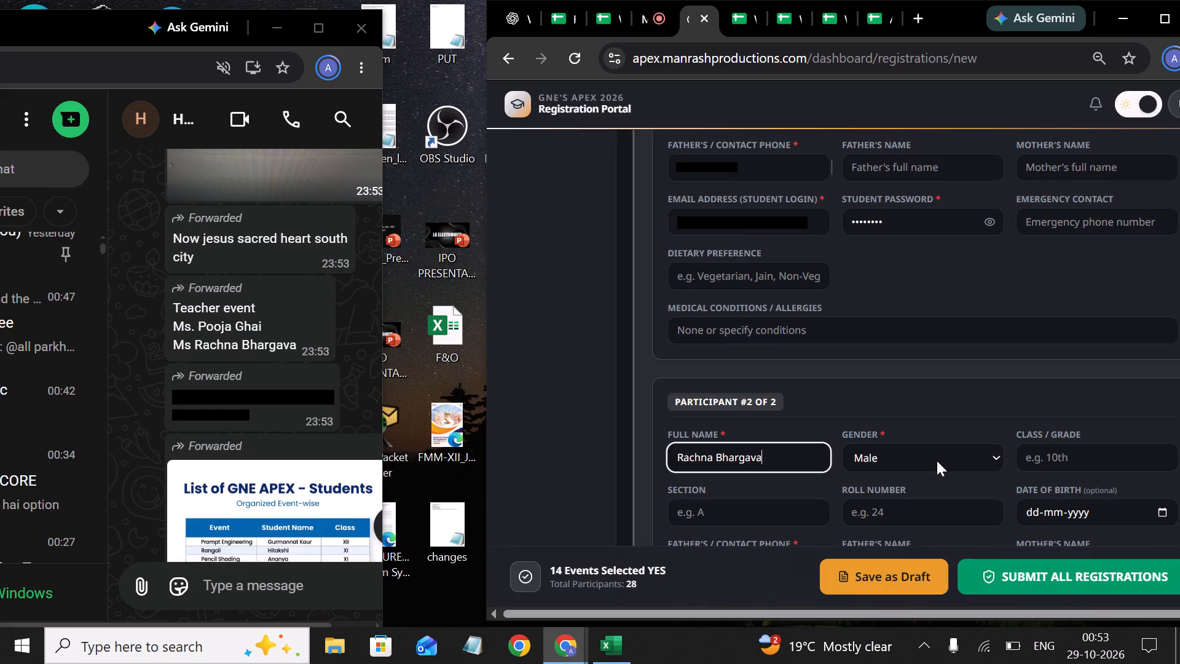
# Set participant 2's gender to Female.
pyautogui.click(937, 460)
pyautogui.click(921, 511)
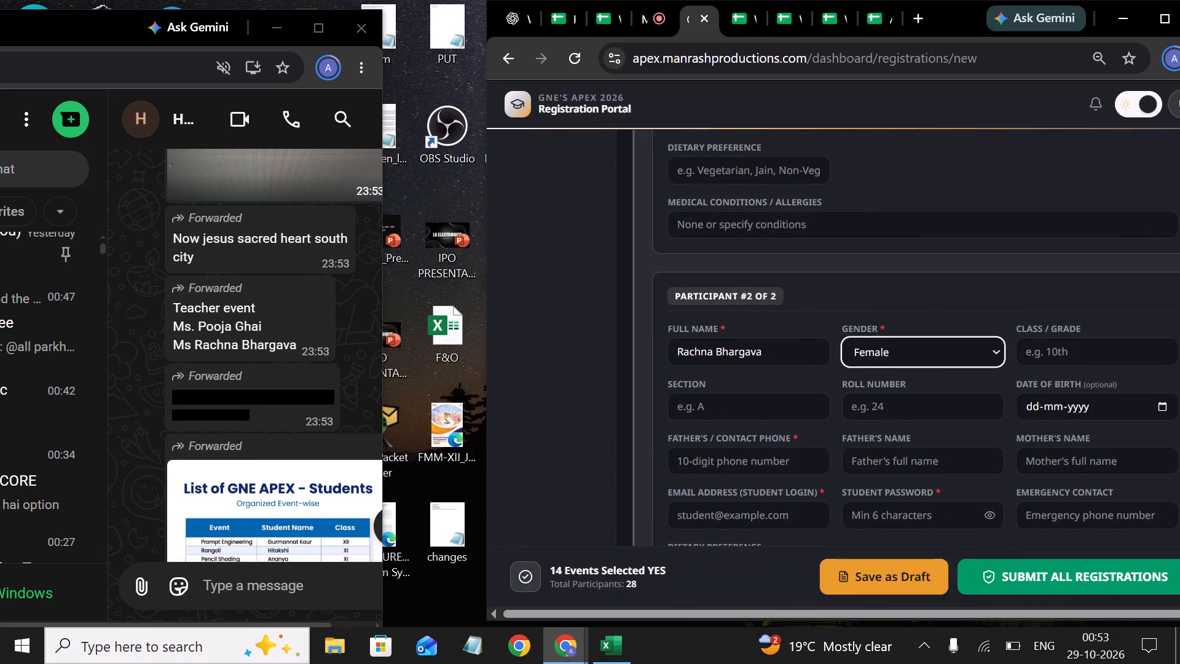
# Open participant 2's father's/contact phone field for entry.
pyautogui.click(765, 467)
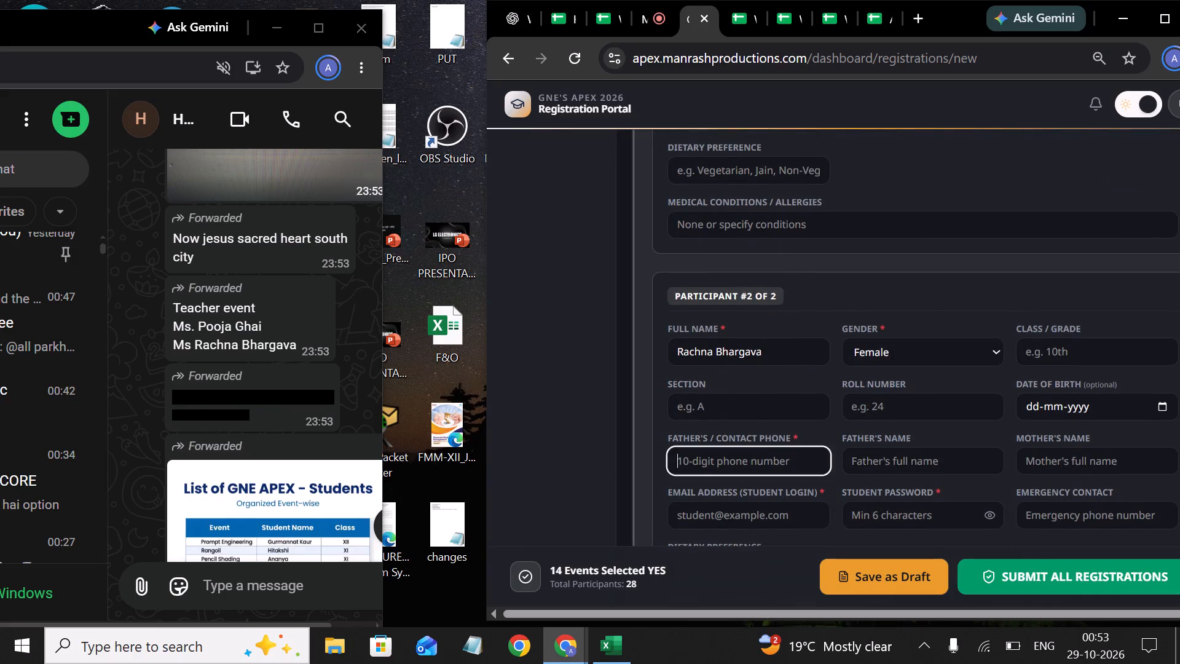
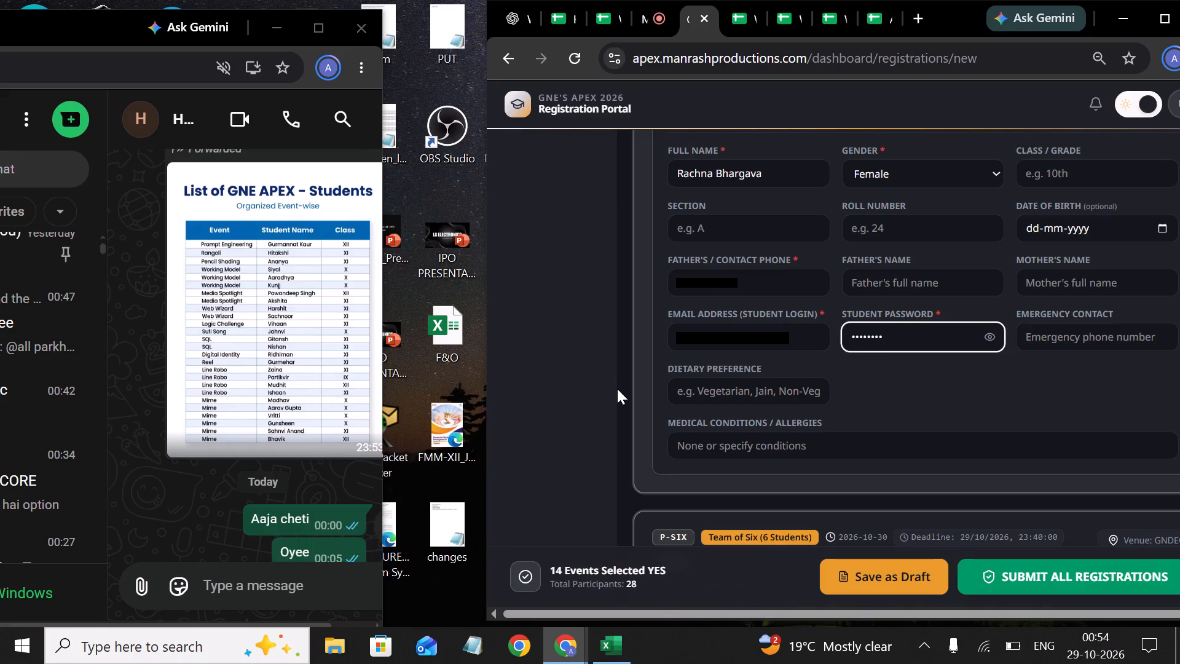
# Set the class/grade of the Pencil Shaders participant to XI.
pyautogui.scroll(5, 961, 230)
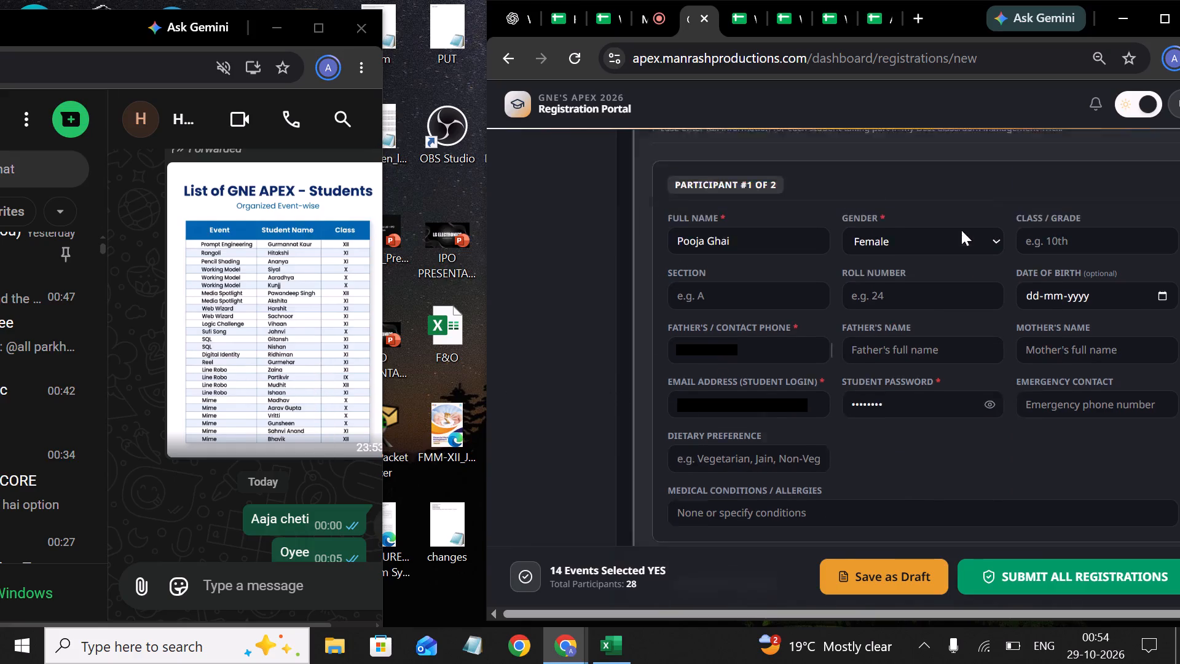
pyautogui.scroll(19, 961, 230)
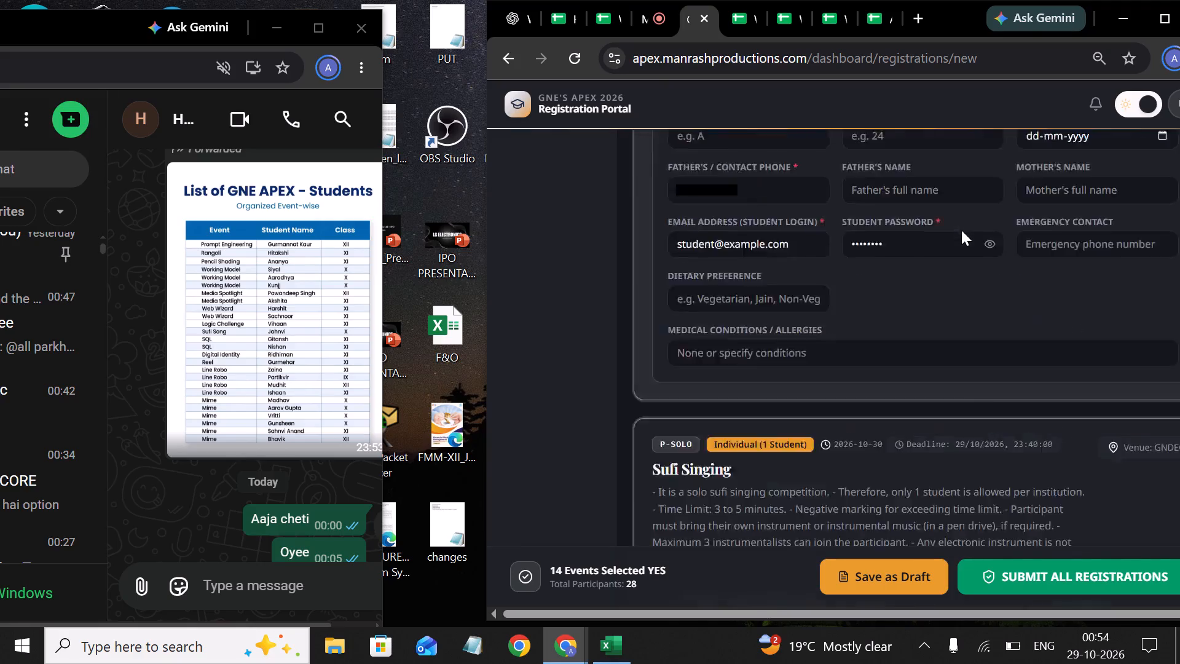
pyautogui.scroll(16, 961, 230)
pyautogui.scroll(6, 961, 230)
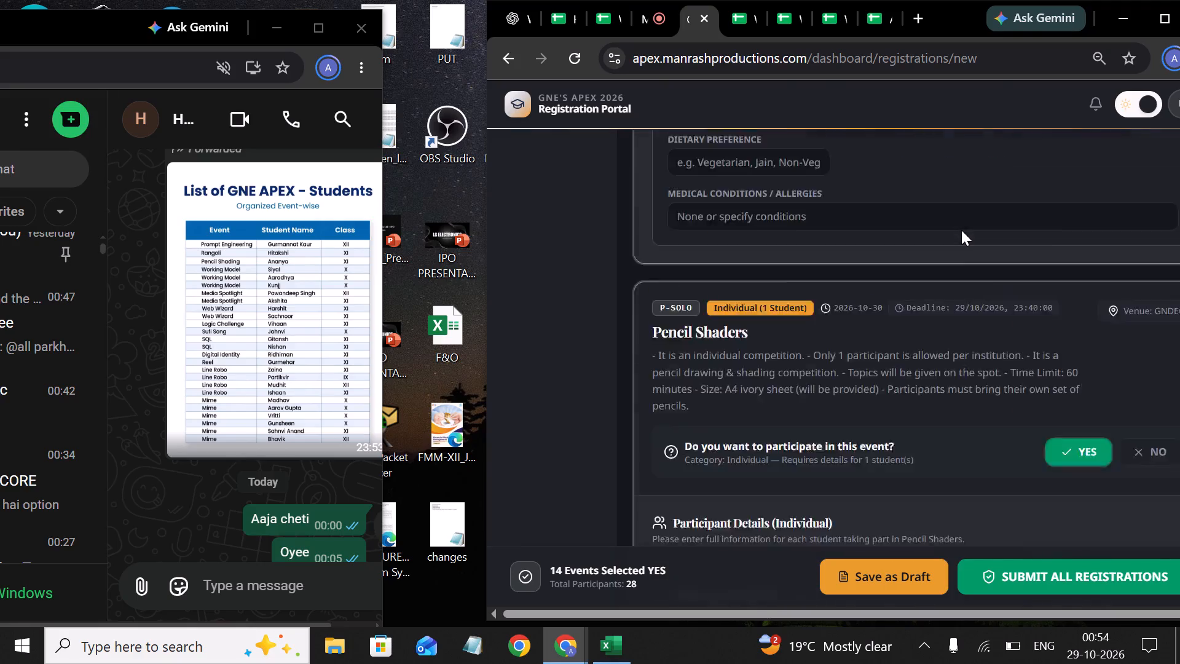
pyautogui.scroll(5, 961, 230)
pyautogui.scroll(-1, 834, 315)
pyautogui.hscroll(-3, 834, 315)
pyautogui.scroll(-3, 834, 315)
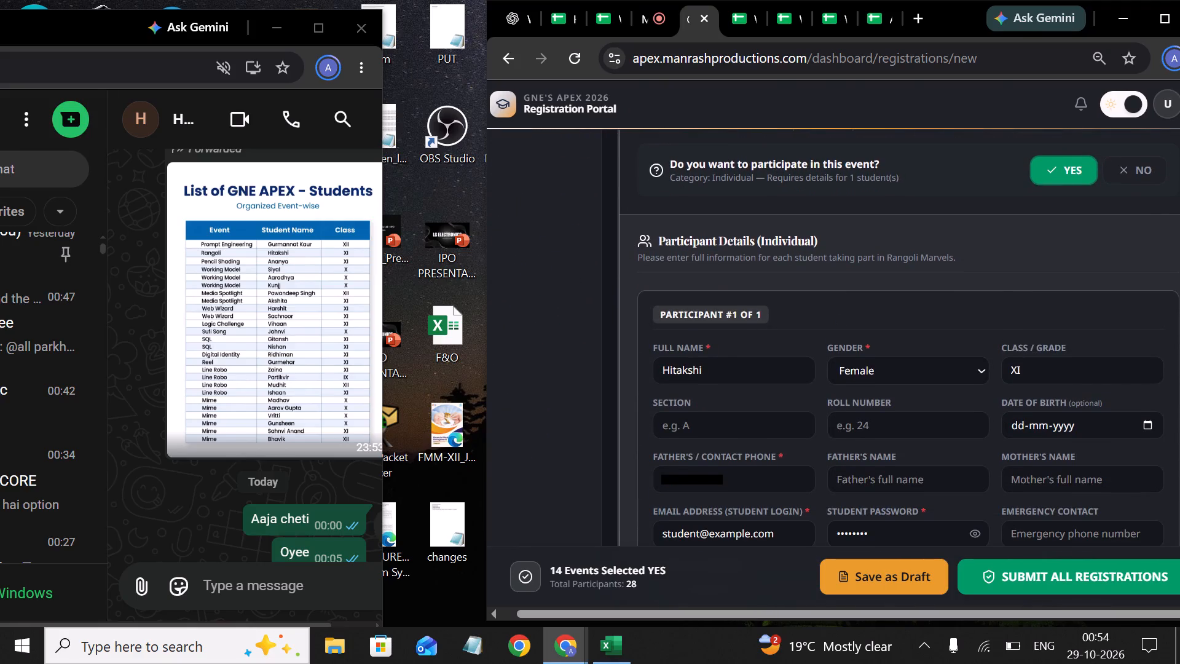
pyautogui.scroll(-3, 1017, 360)
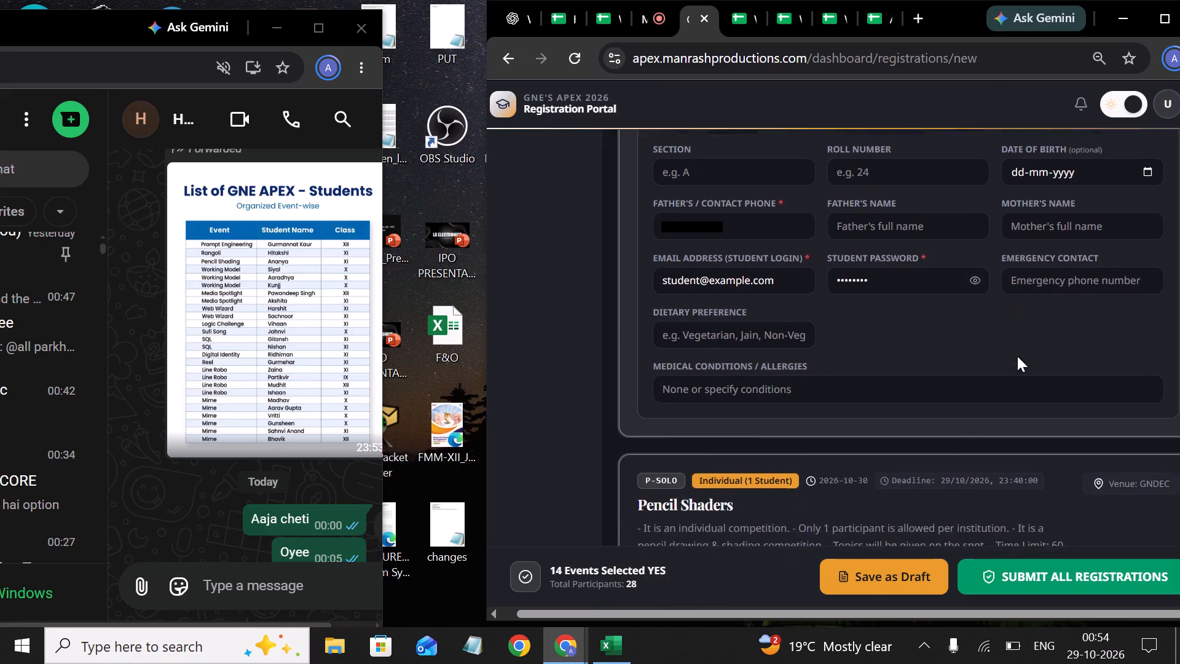
pyautogui.scroll(-5, 1017, 356)
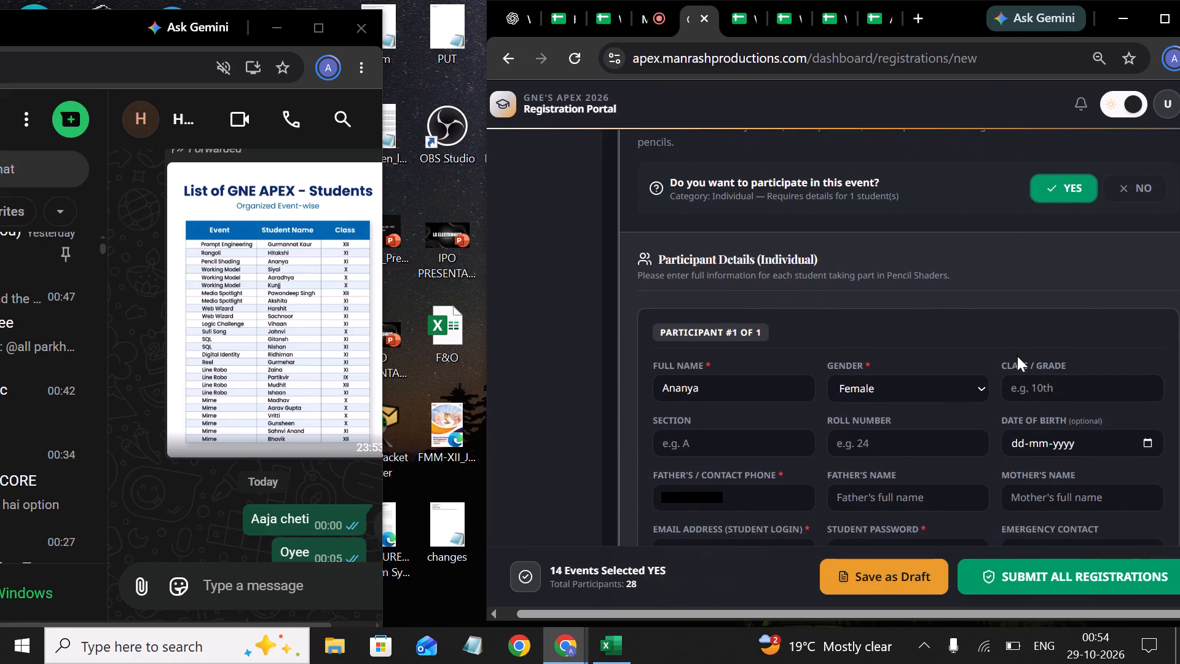
pyautogui.click(1040, 381)
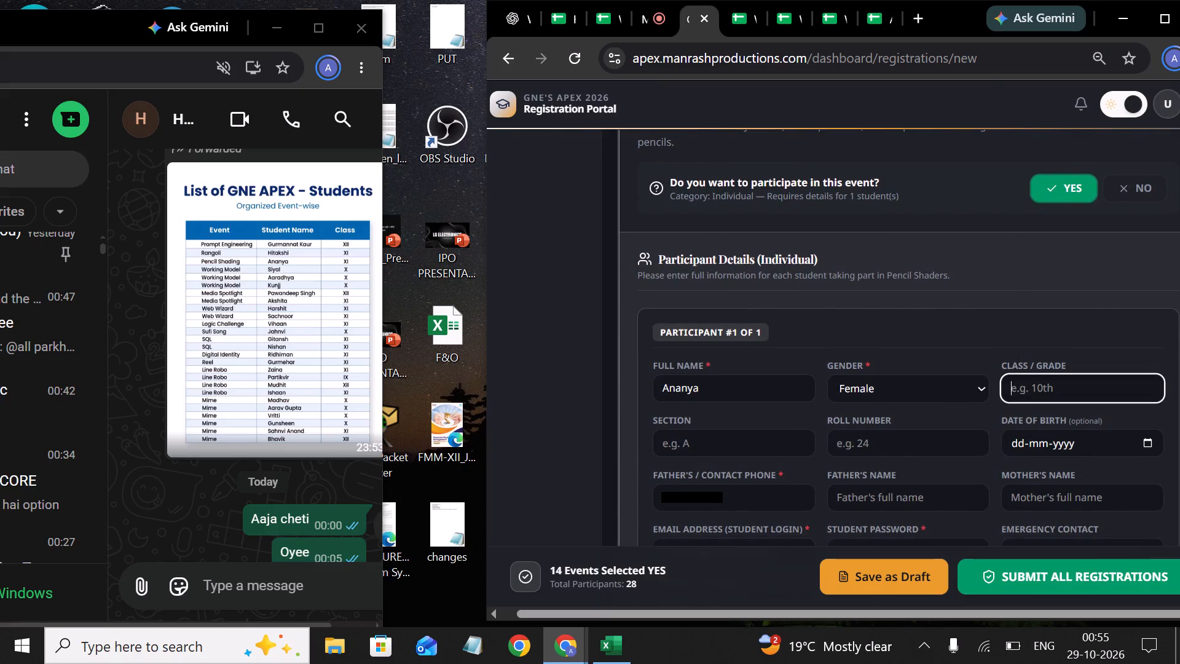
pyautogui.write('XI')
# Set the class/grade of The Logic Challenge participant to XI.
pyautogui.scroll(-1, 1125, 390)
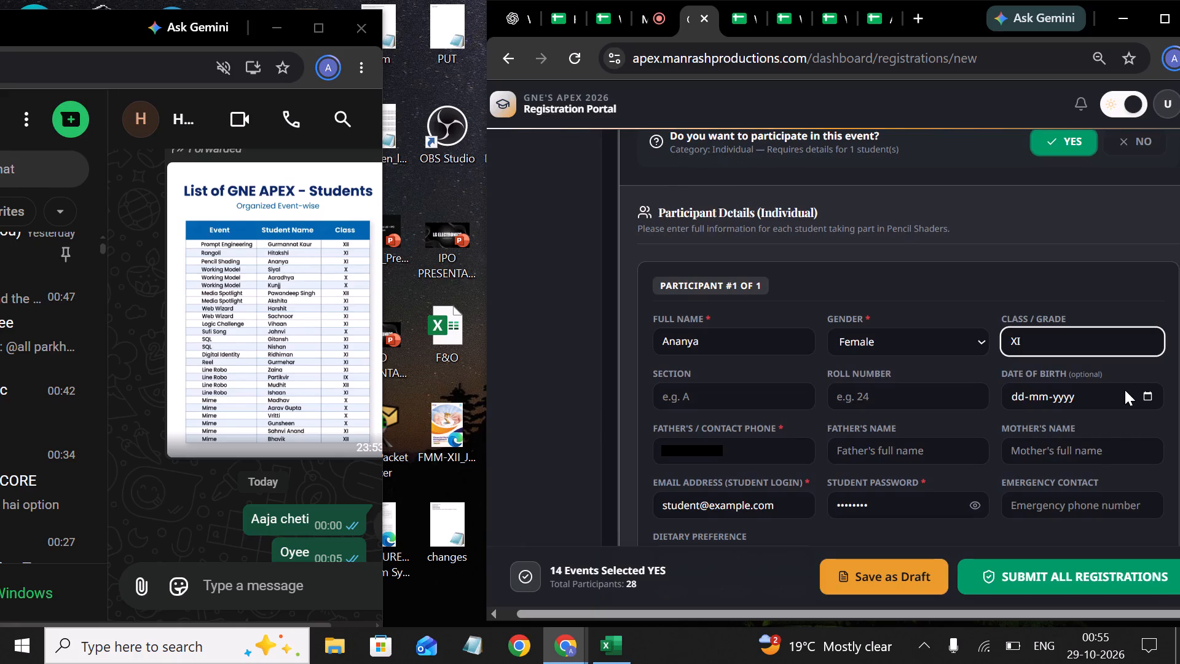
pyautogui.scroll(-2, 1125, 390)
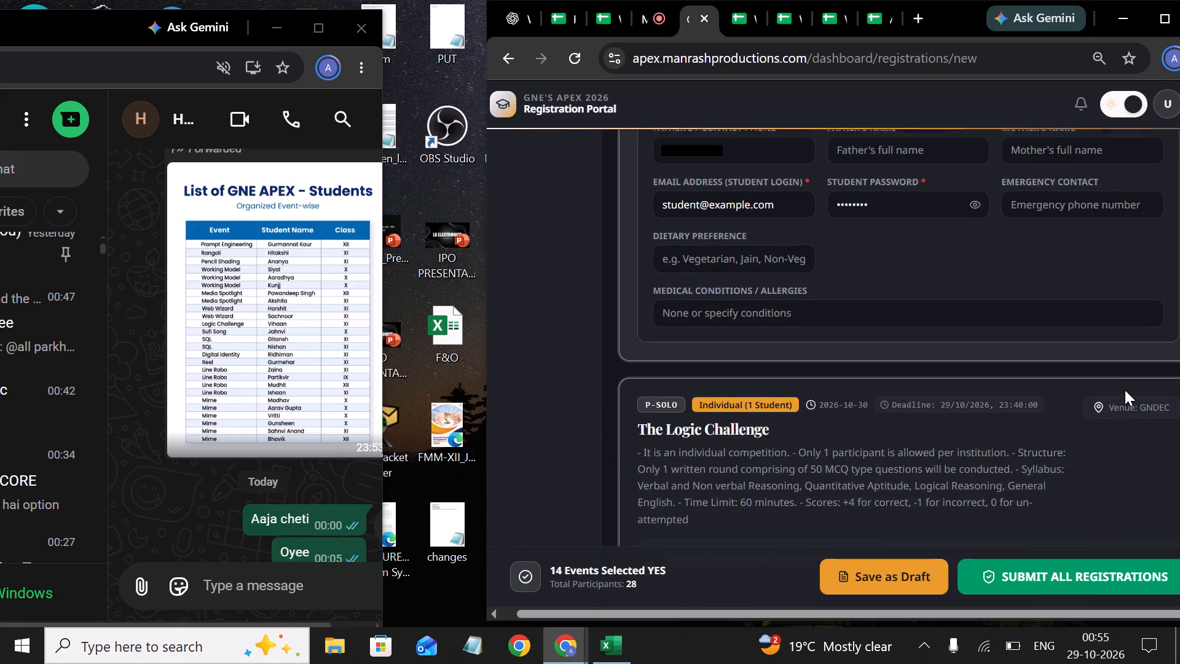
pyautogui.scroll(-4, 1125, 390)
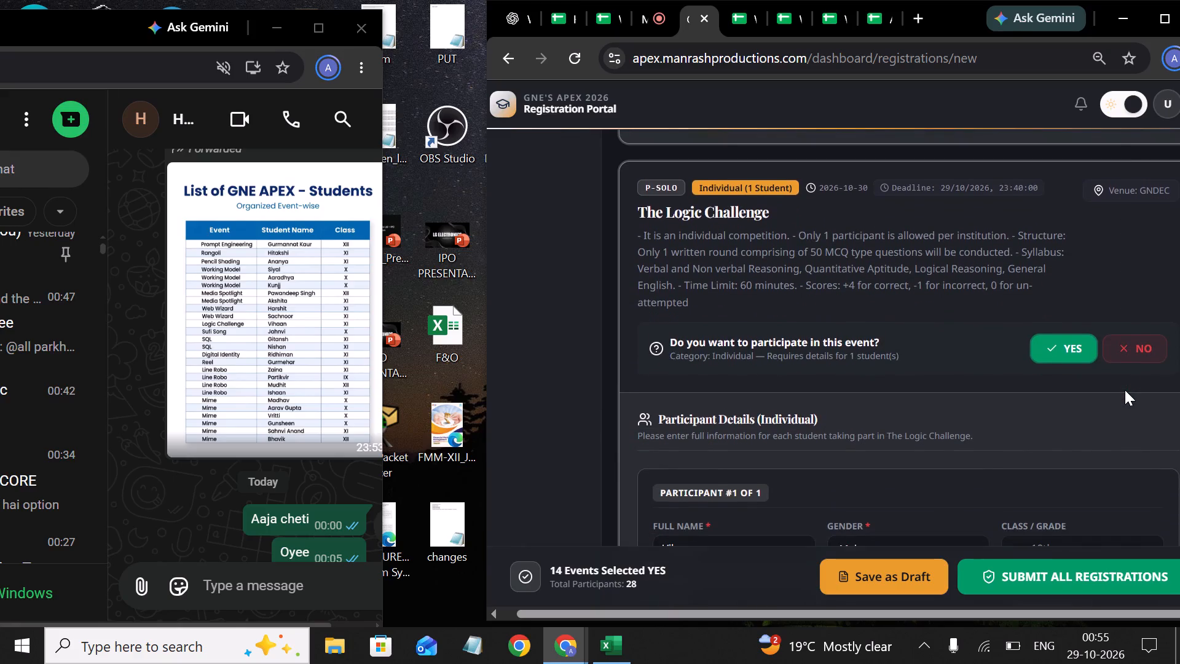
pyautogui.scroll(-1, 1125, 390)
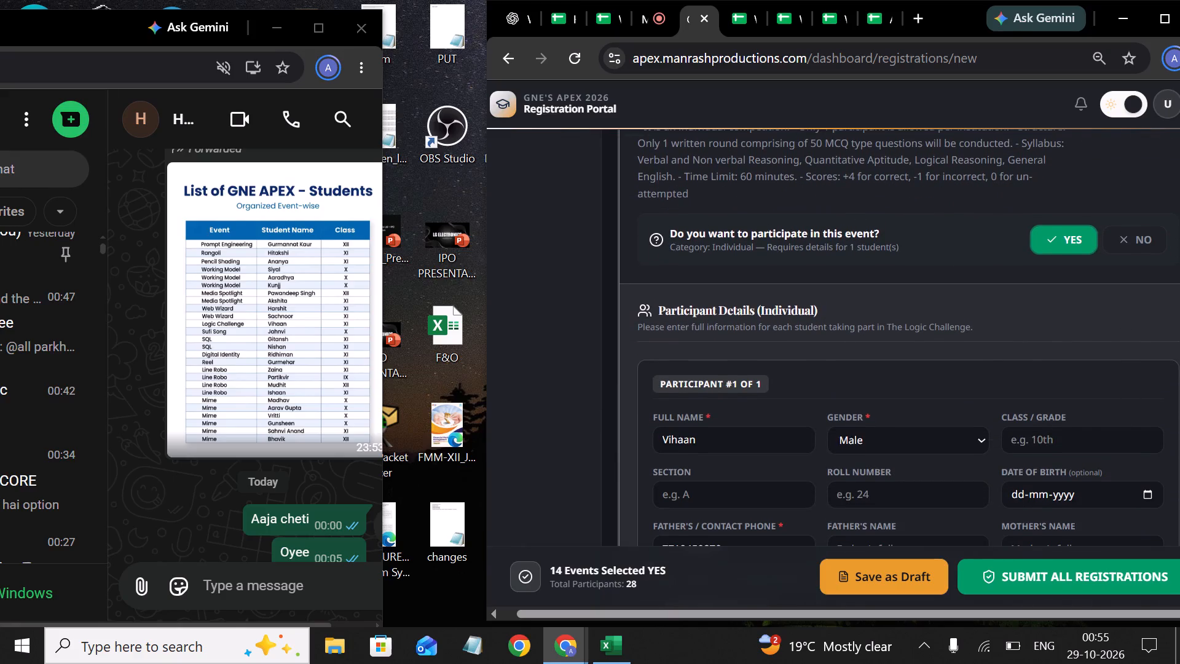
pyautogui.click(1090, 440)
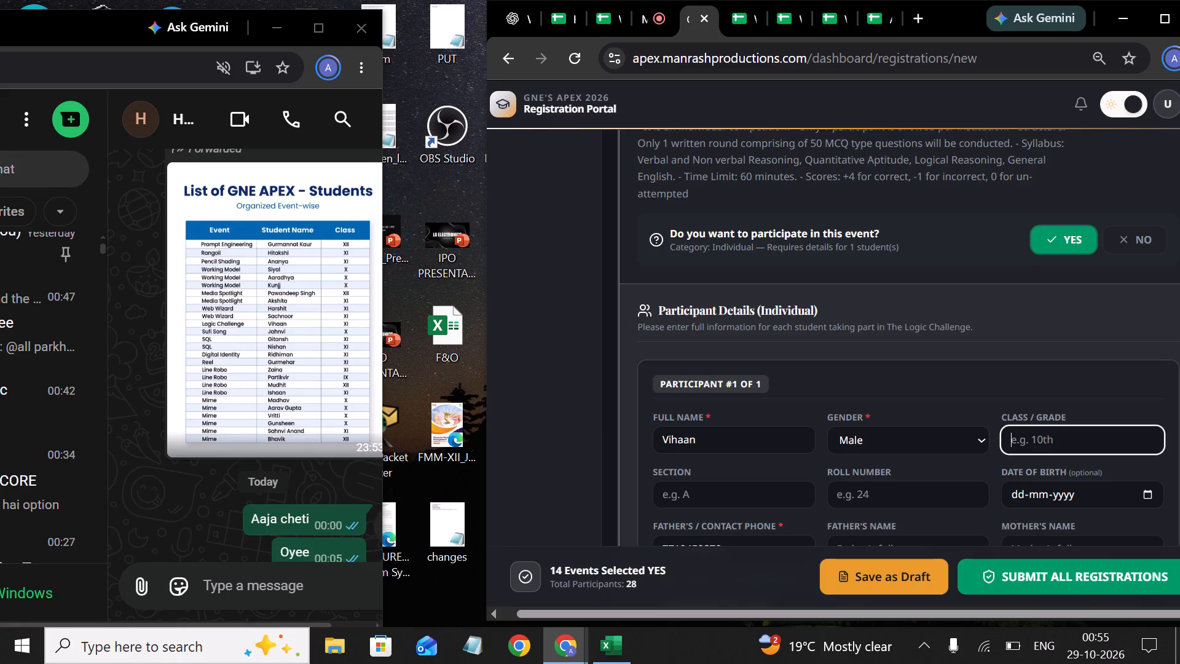
pyautogui.write('XI')
# Set the class/grade of both Web Wizards participants to XI.
pyautogui.scroll(-2, 1090, 440)
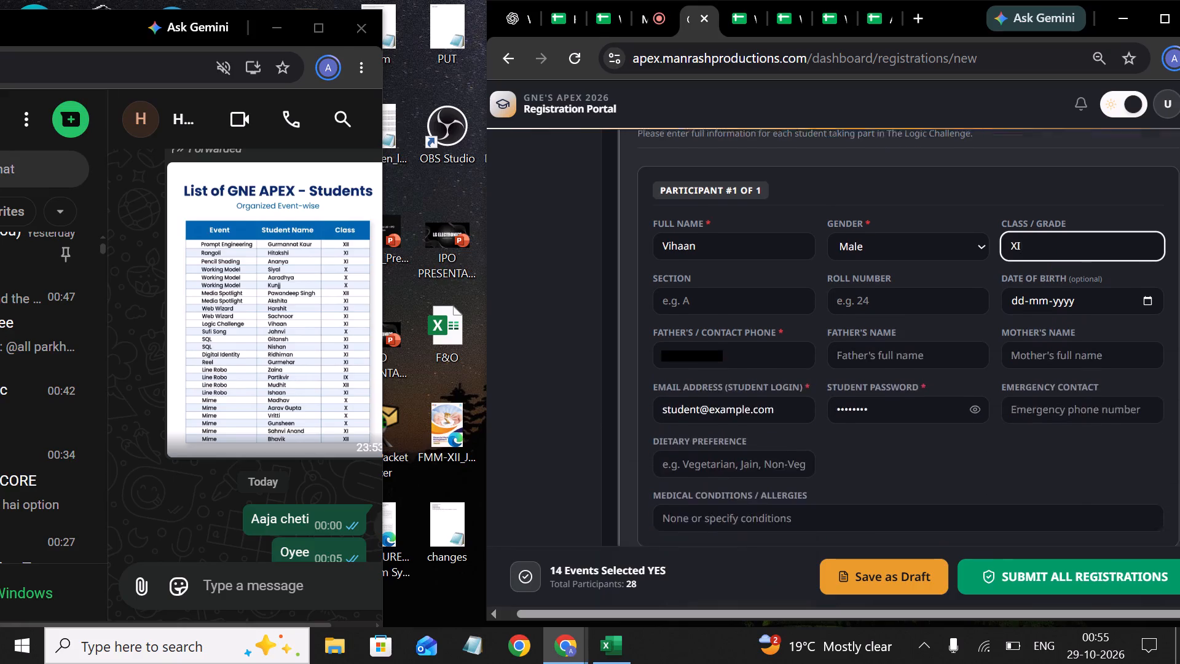
pyautogui.scroll(-5, 1090, 440)
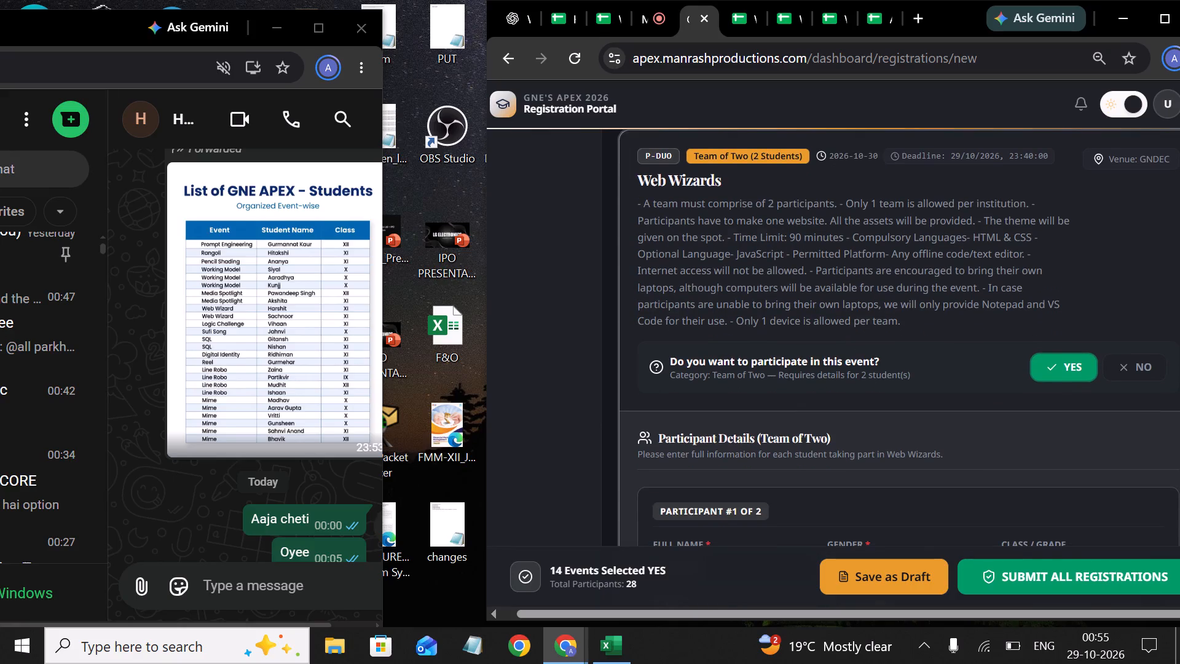
pyautogui.scroll(-2, 1090, 440)
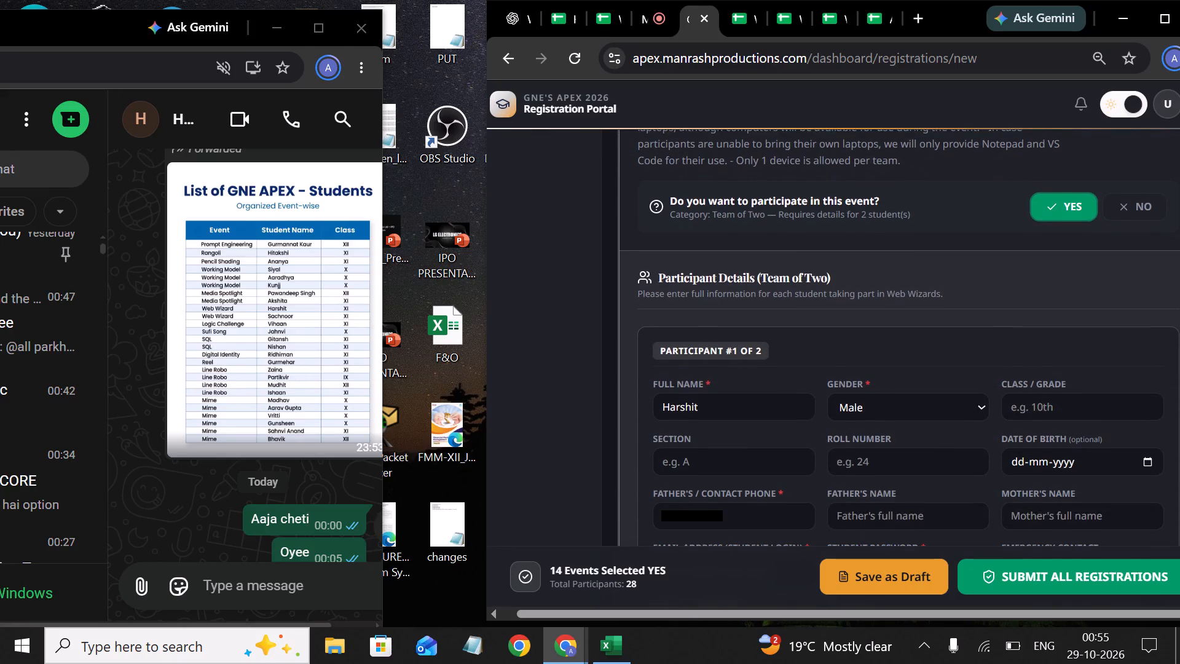
pyautogui.click(1063, 411)
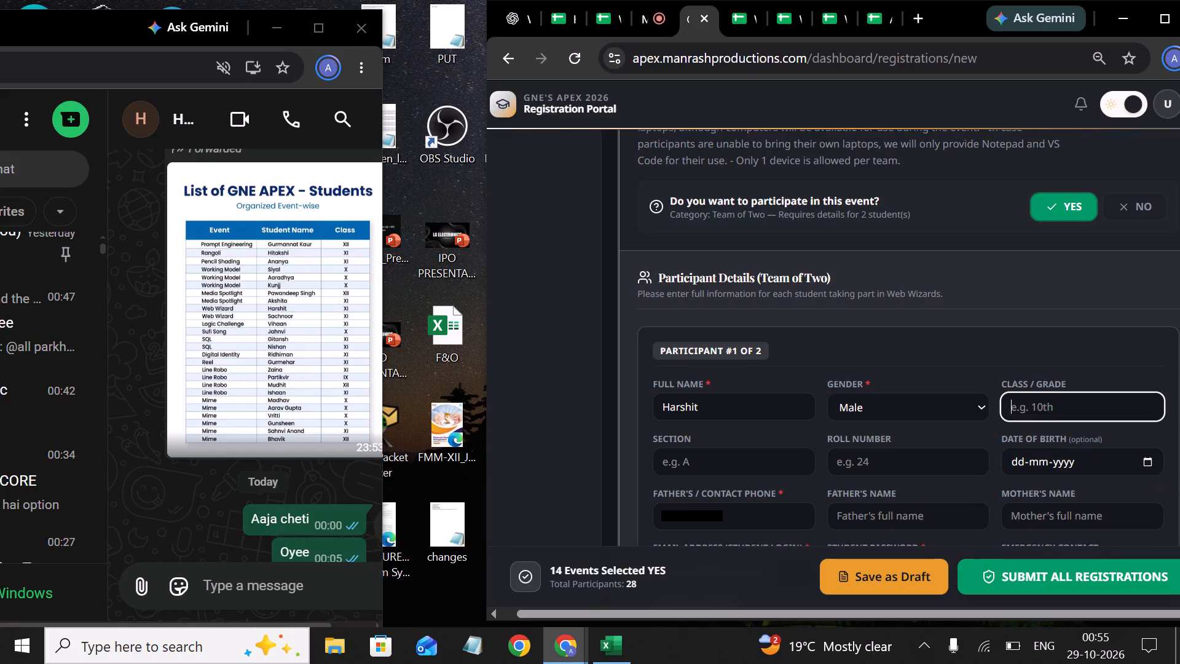
pyautogui.write('XI')
pyautogui.scroll(-3, 1063, 411)
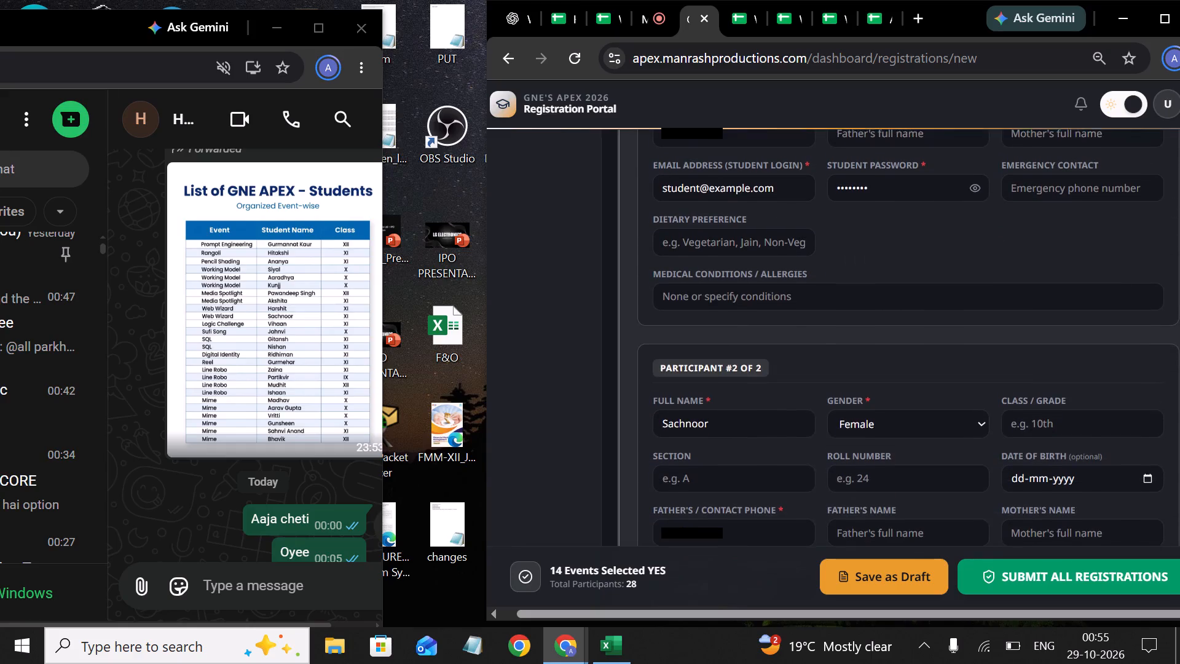
pyautogui.scroll(-1, 1063, 411)
pyautogui.click(1091, 430)
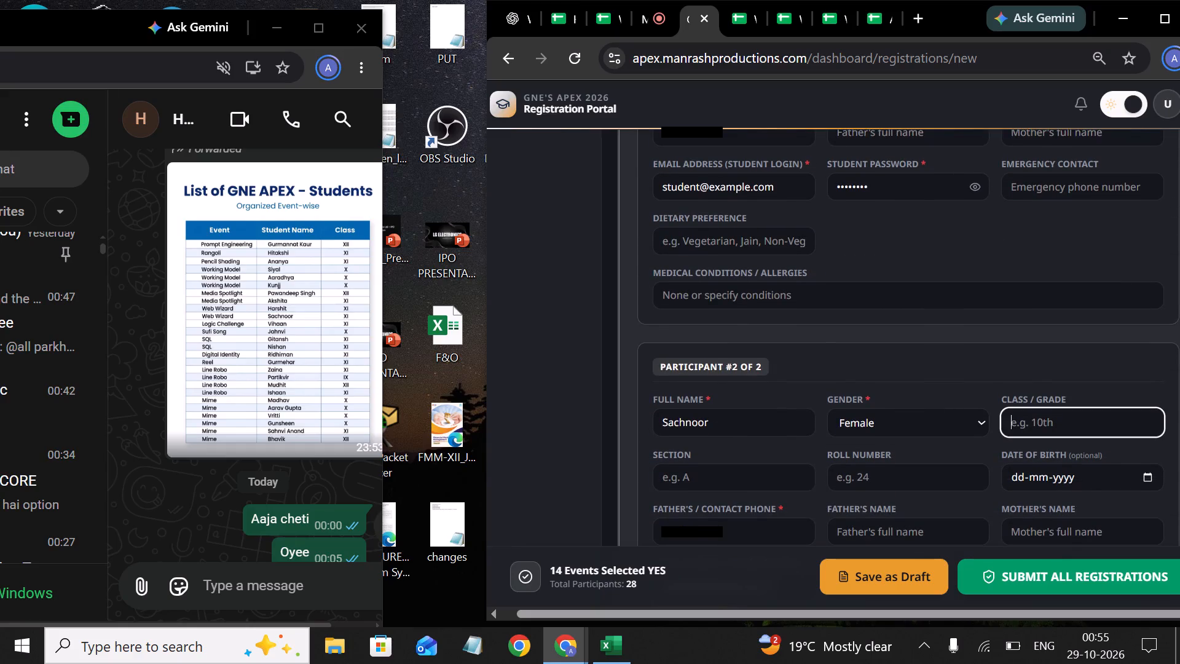
pyautogui.write('XI')
# Set the class/grade of all three Working Model Quest participants to X.
pyautogui.scroll(-2, 1091, 430)
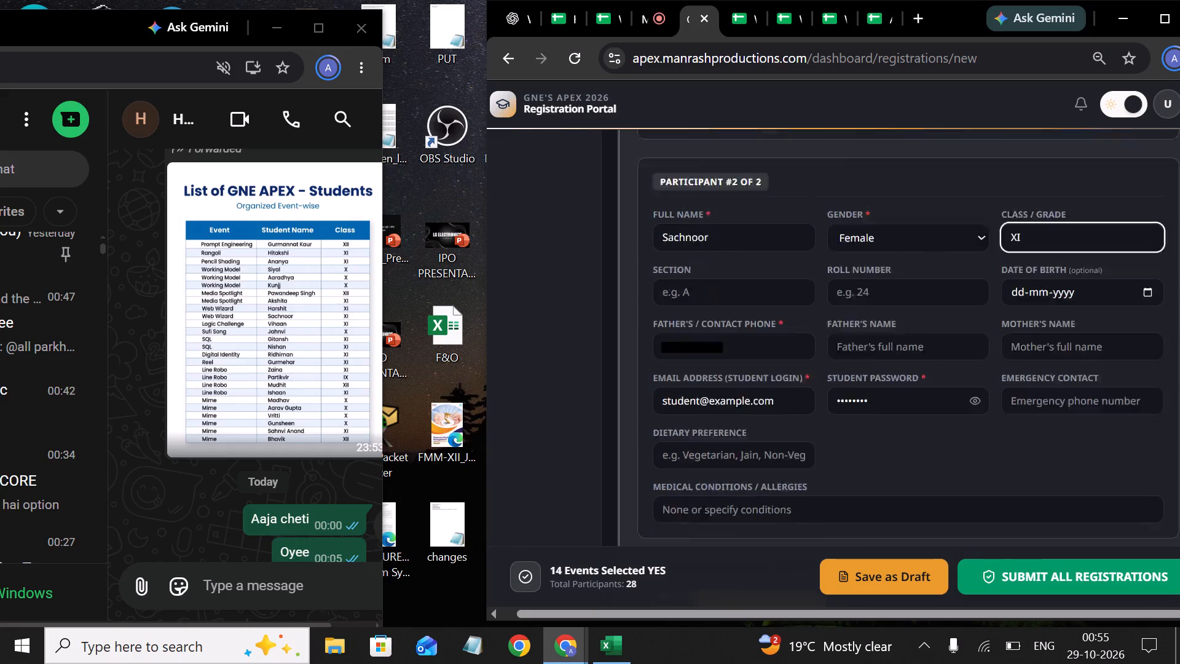
pyautogui.scroll(-4, 1091, 430)
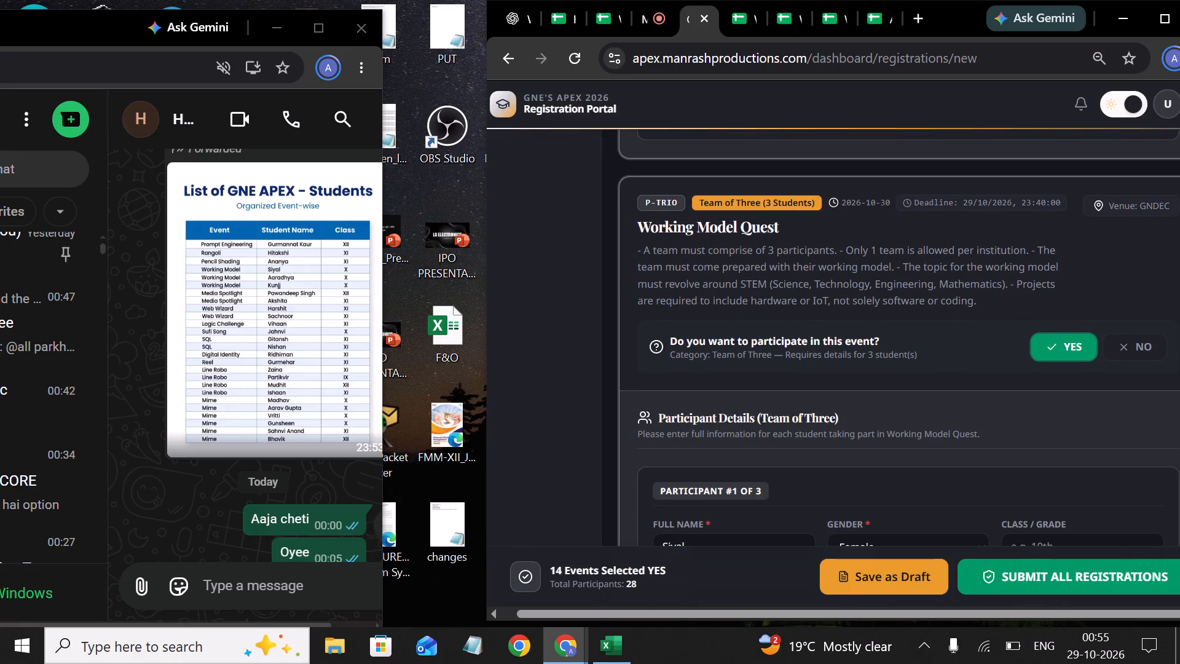
pyautogui.scroll(-2, 1091, 430)
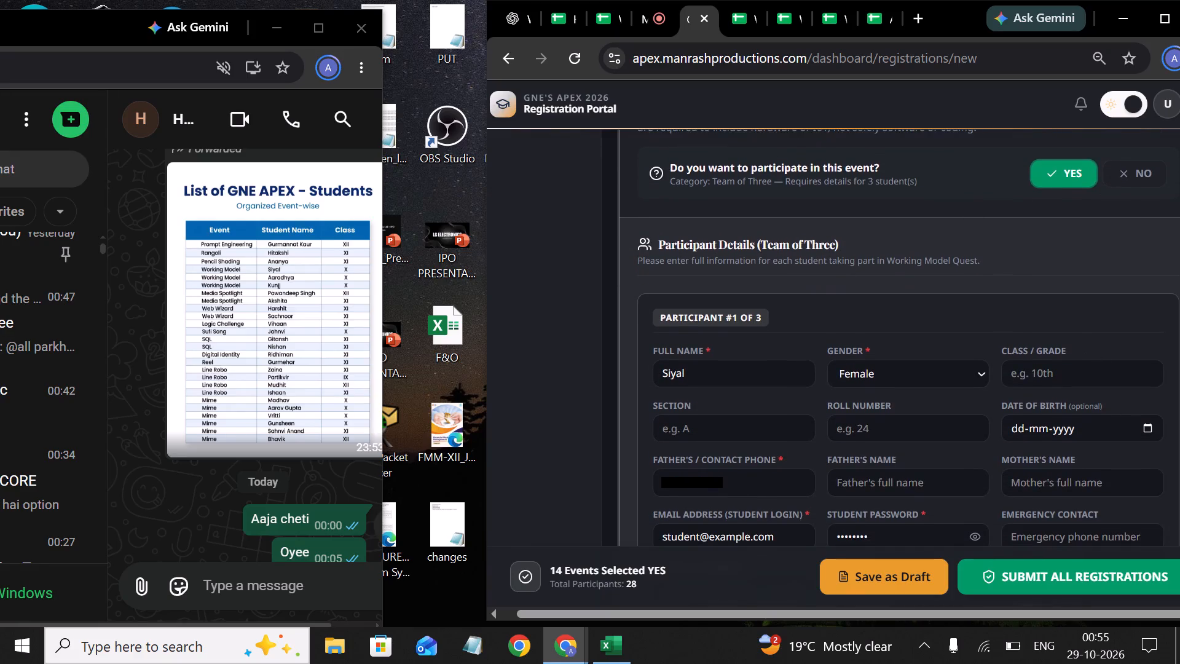
pyautogui.click(1079, 376)
pyautogui.hotkey('shift', 'x')
pyautogui.scroll(-1, 1079, 376)
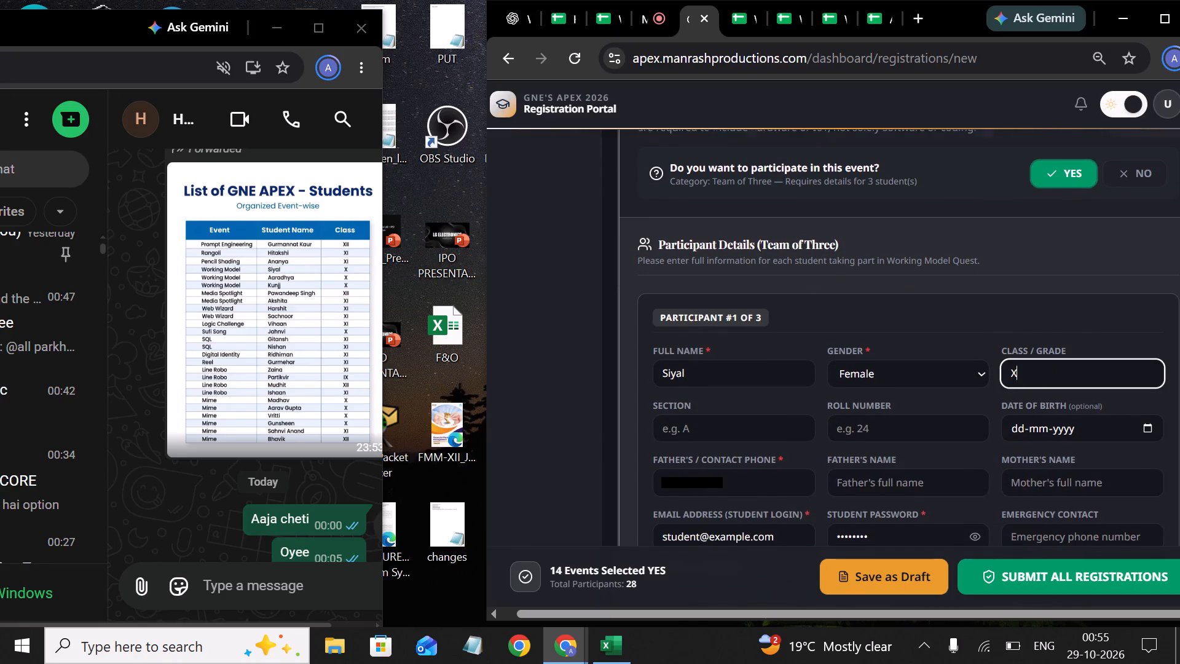
pyautogui.scroll(-3, 1079, 376)
pyautogui.click(1084, 436)
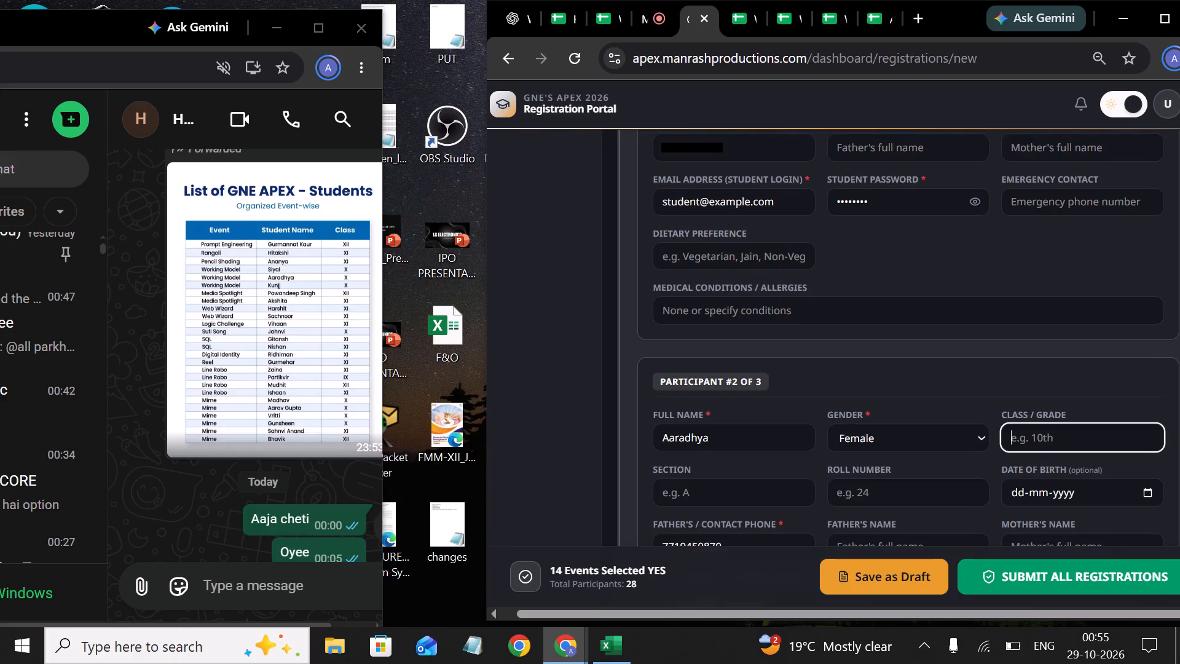
pyautogui.hotkey('shift', 'x')
pyautogui.scroll(-4, 1084, 436)
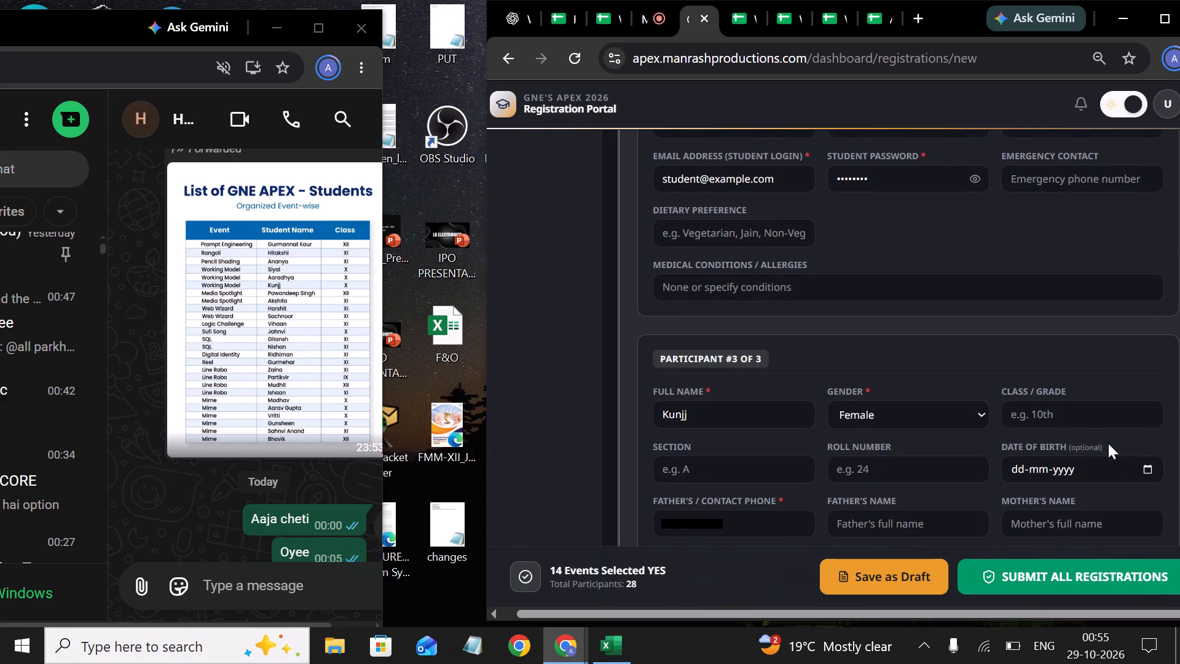
pyautogui.click(1069, 411)
pyautogui.hotkey('shift', 'x')
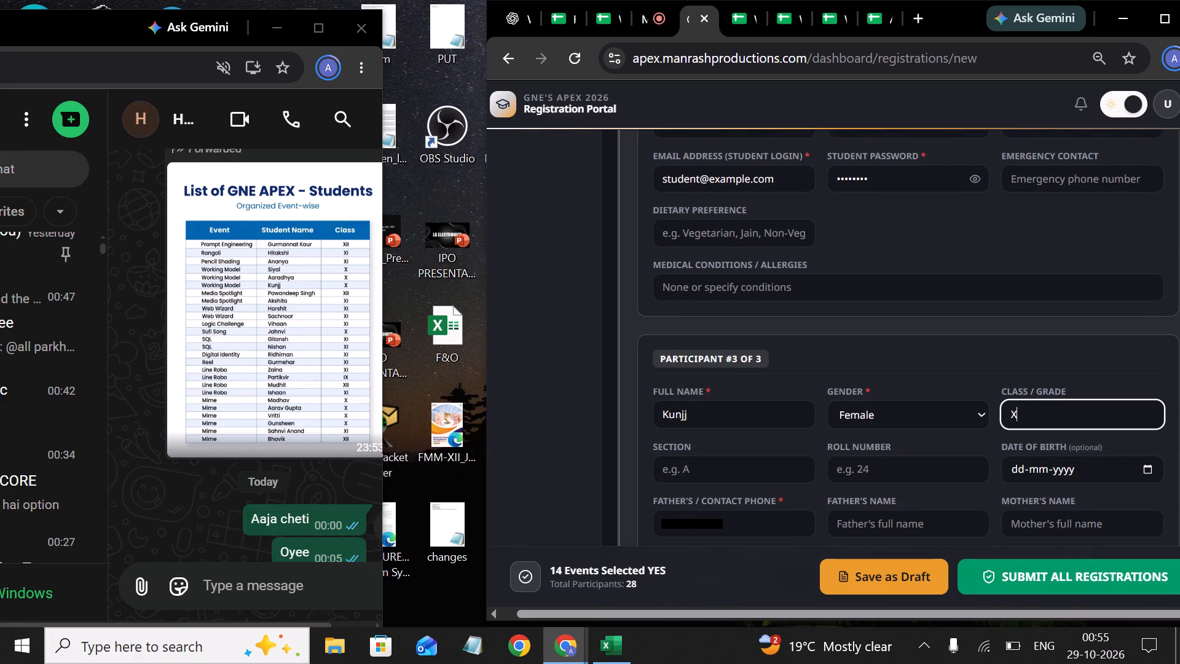
# Set the class/grade of both SQL Masters participants to XI.
pyautogui.scroll(-6, 1069, 411)
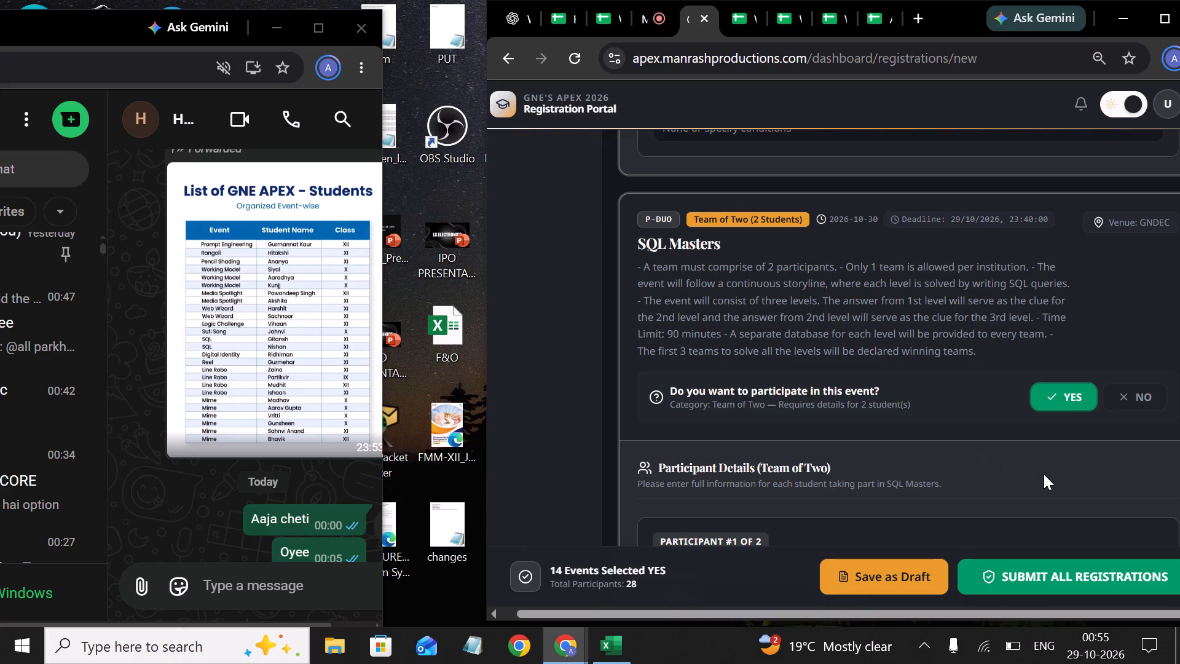
pyautogui.scroll(-3, 1044, 474)
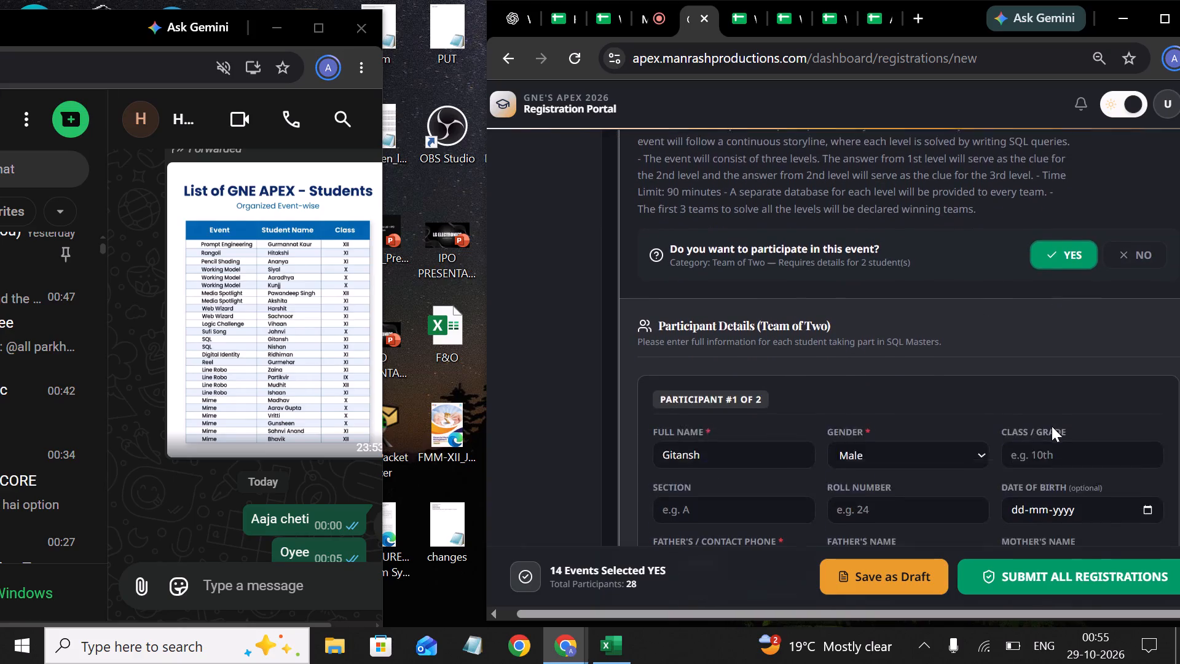
pyautogui.scroll(-1, 1052, 426)
pyautogui.click(1052, 425)
pyautogui.write('XI')
pyautogui.scroll(-4, 1052, 425)
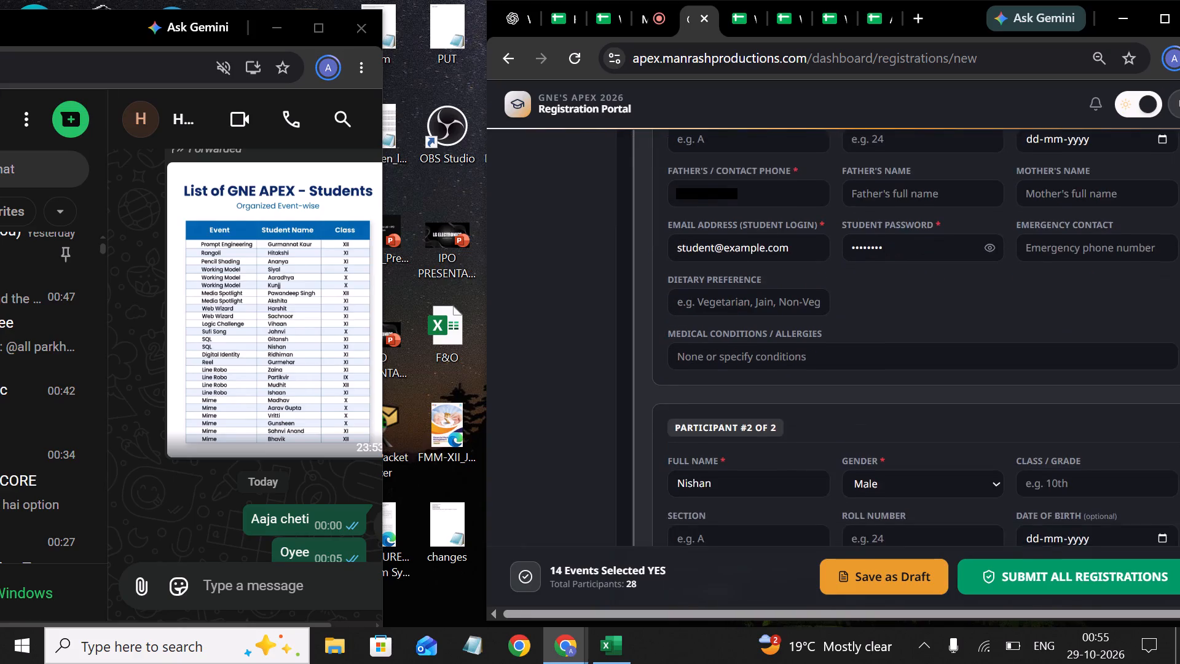
pyautogui.scroll(-1, 1052, 425)
pyautogui.click(1091, 399)
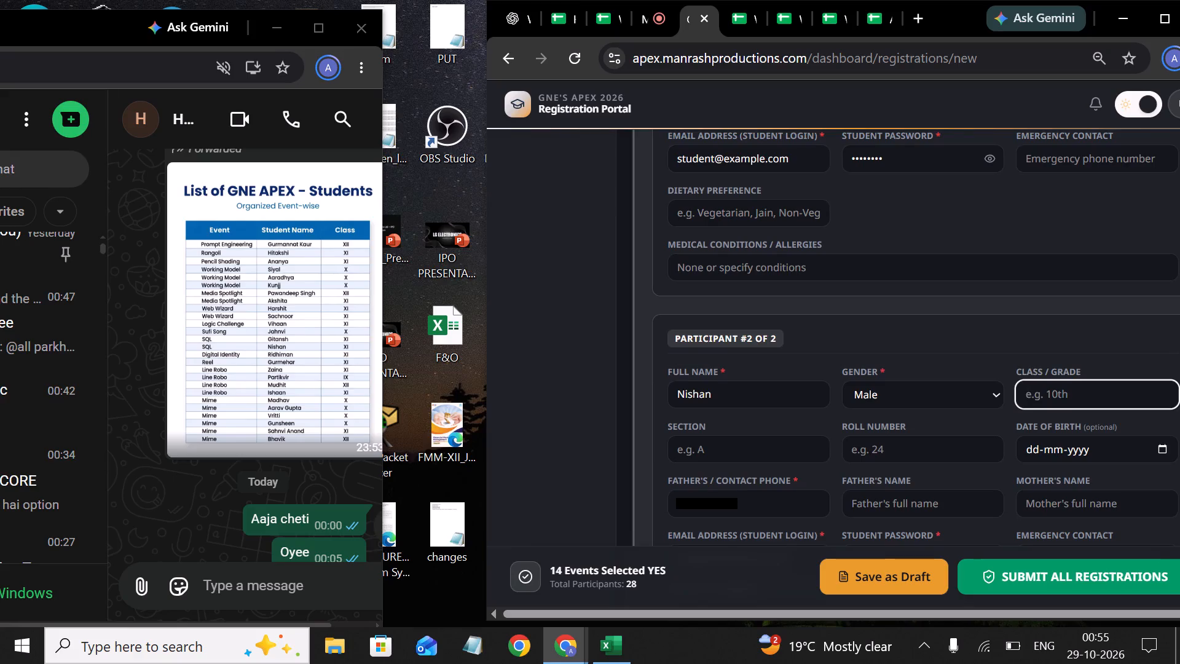
pyautogui.write('XI')
# Set the class/grade of the Sufi Singing participant to X.
pyautogui.scroll(-3, 1091, 399)
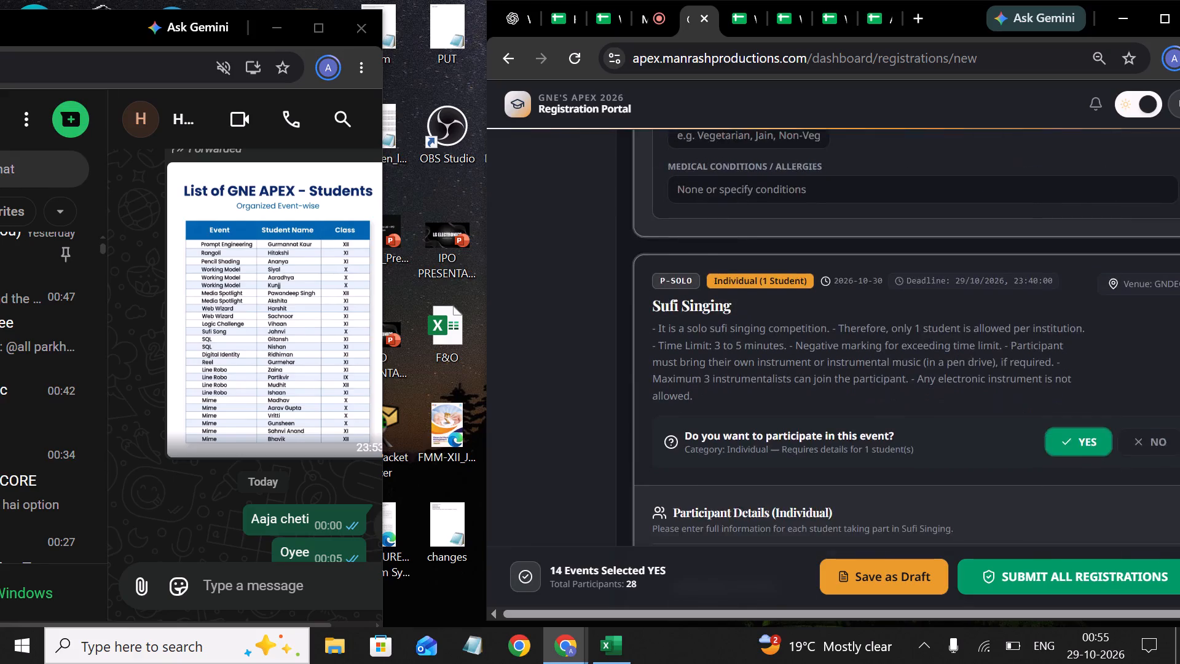
pyautogui.scroll(-3, 1091, 399)
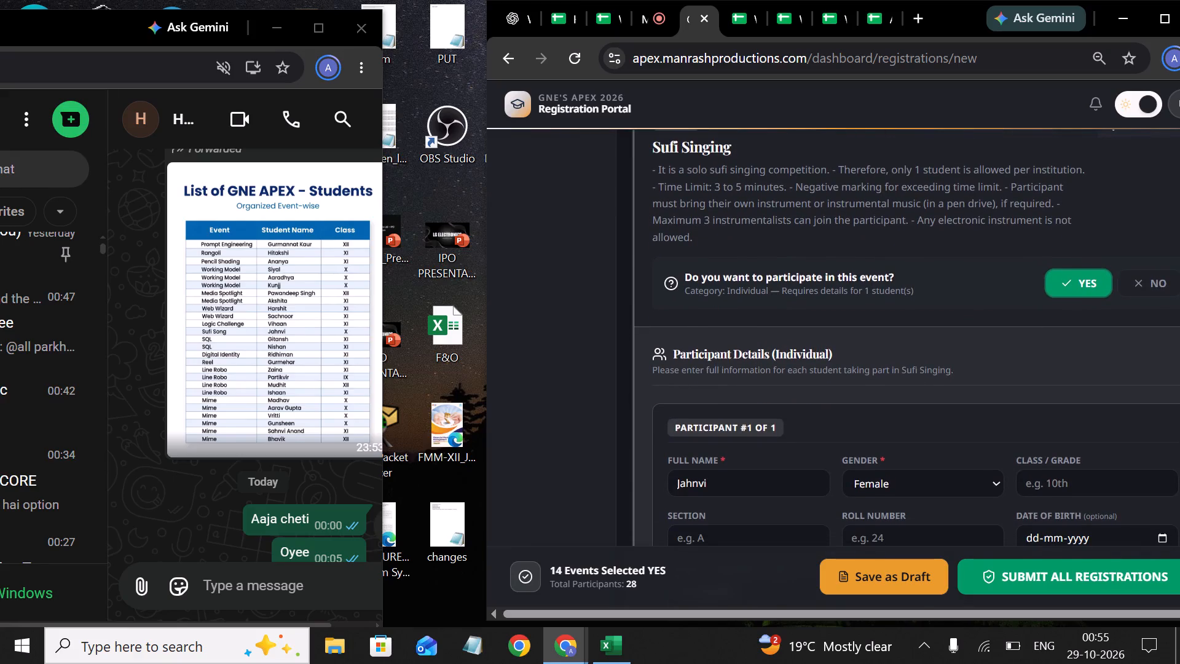
pyautogui.scroll(-1, 1091, 399)
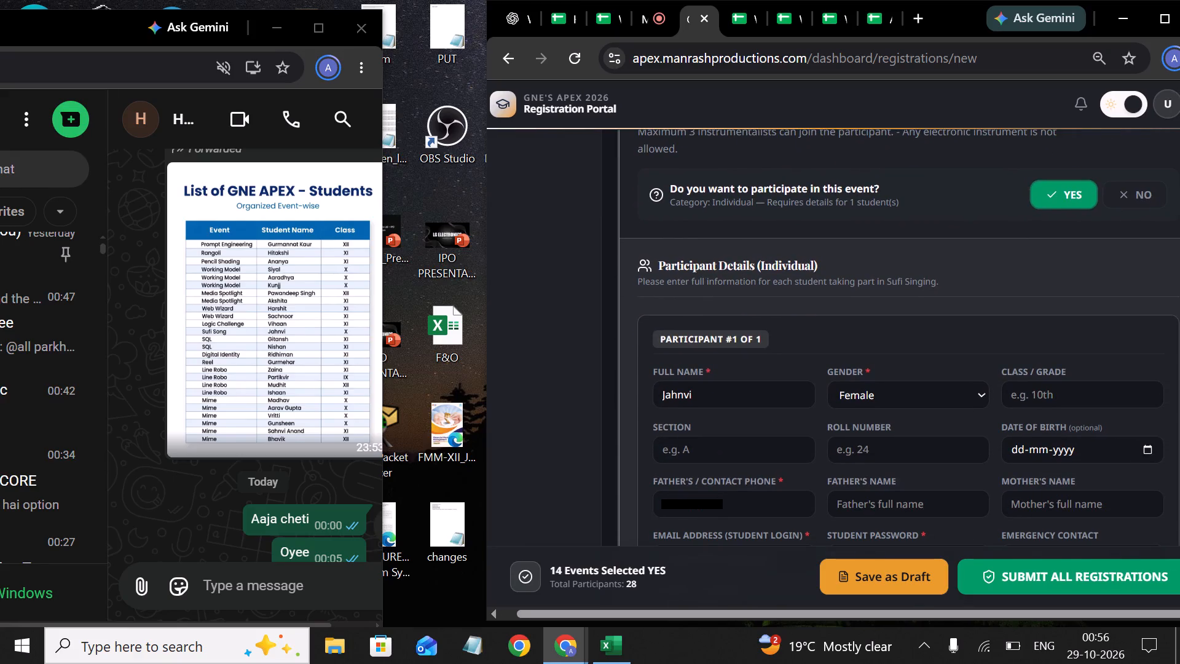
pyautogui.click(1079, 397)
pyautogui.hotkey('shift', 'x')
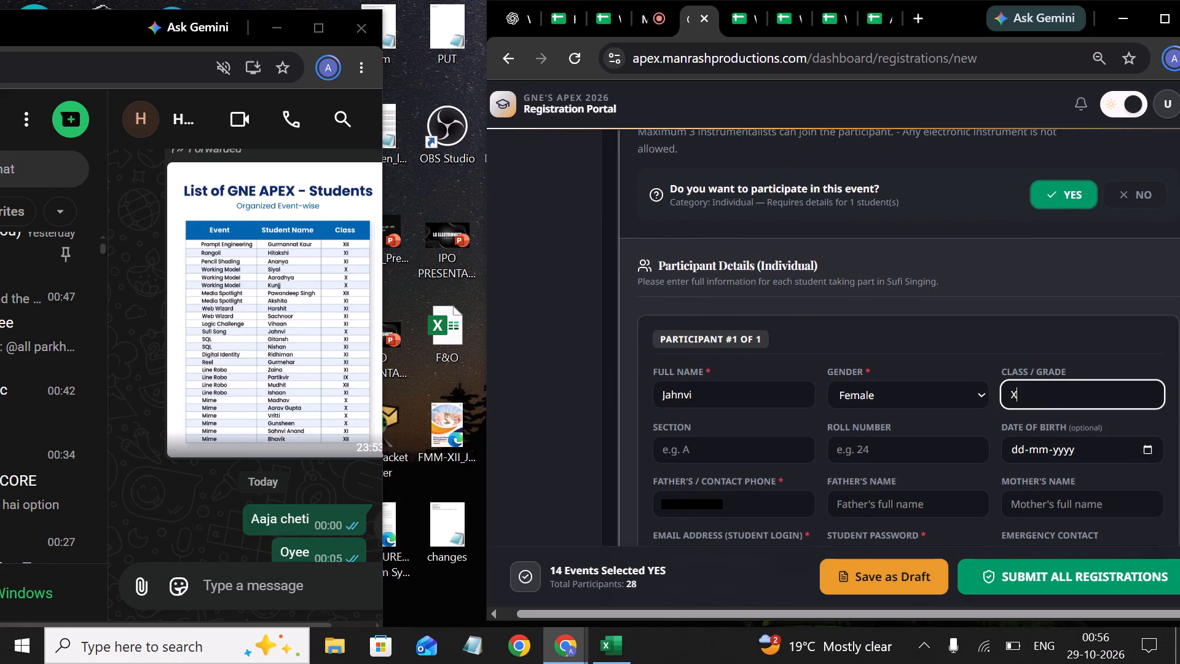
# Set the class/grade of the Reel Artistry participant to XI.
pyautogui.scroll(-6, 1079, 397)
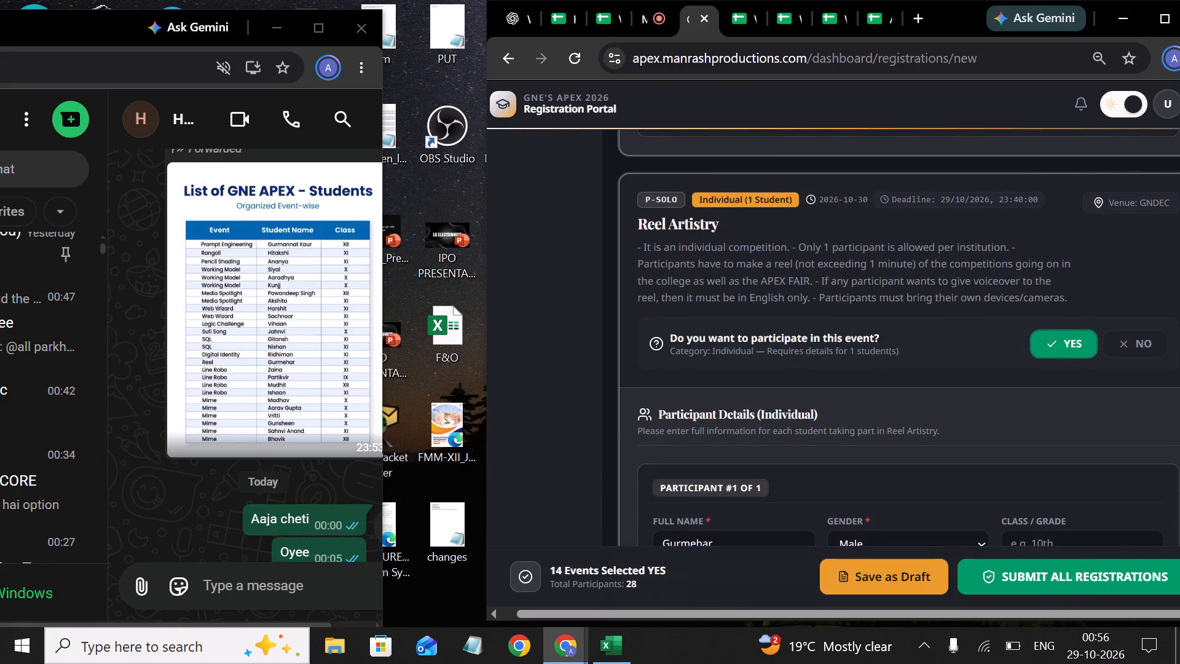
pyautogui.scroll(-1, 1079, 397)
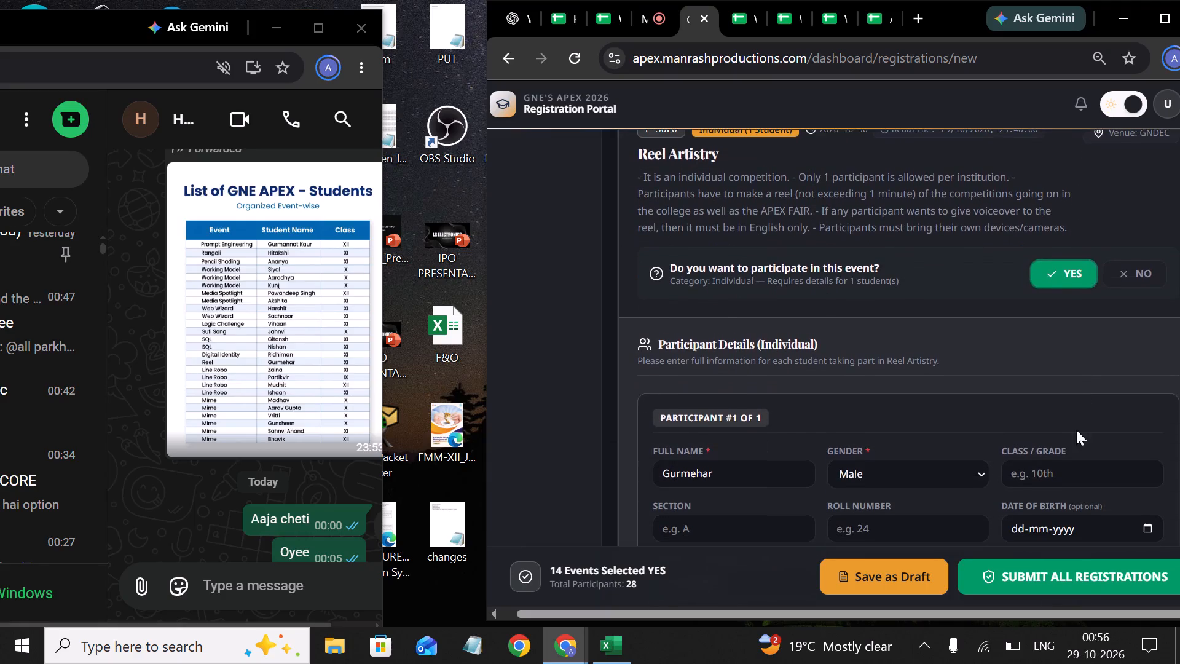
pyautogui.click(1062, 477)
pyautogui.write('XI')
# Set the class/grade of Media Spotlight participant #1 to XII and participant #2 to XI.
pyautogui.scroll(-1, 1062, 477)
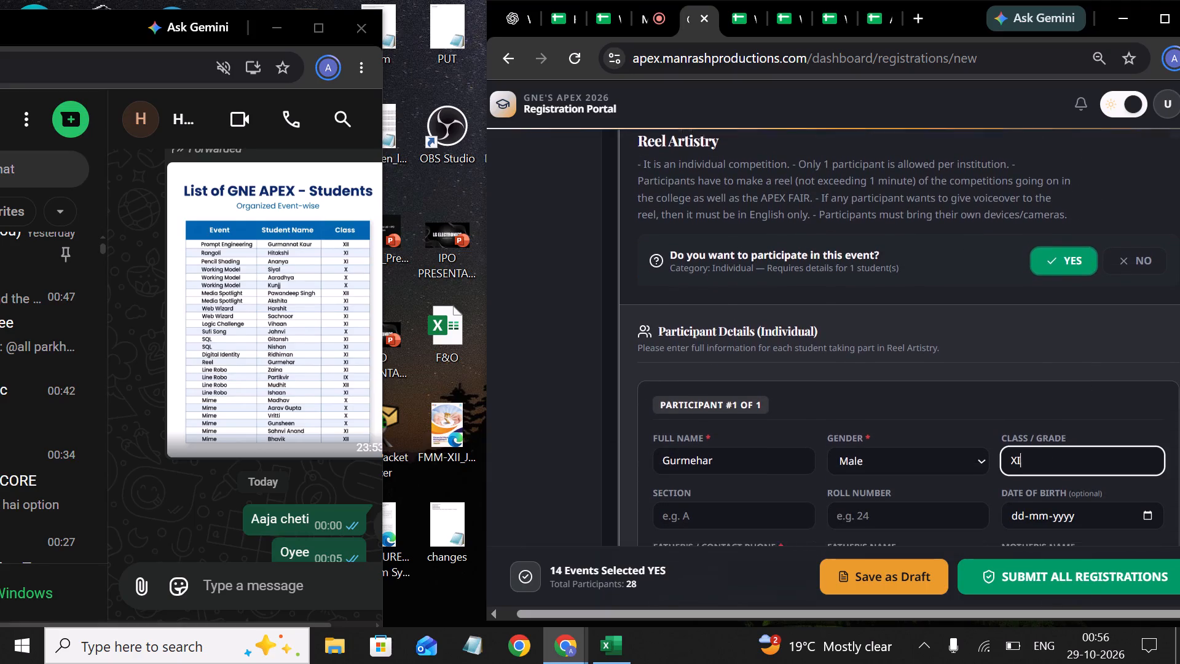
pyautogui.scroll(-7, 1062, 477)
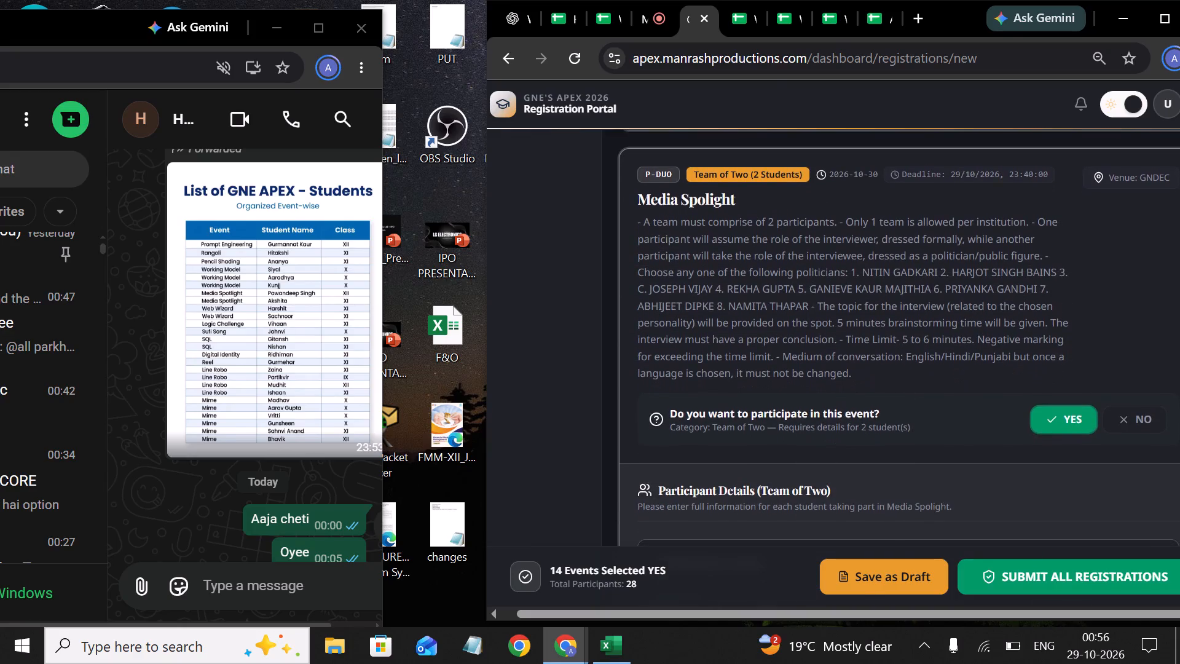
pyautogui.scroll(-1, 1062, 477)
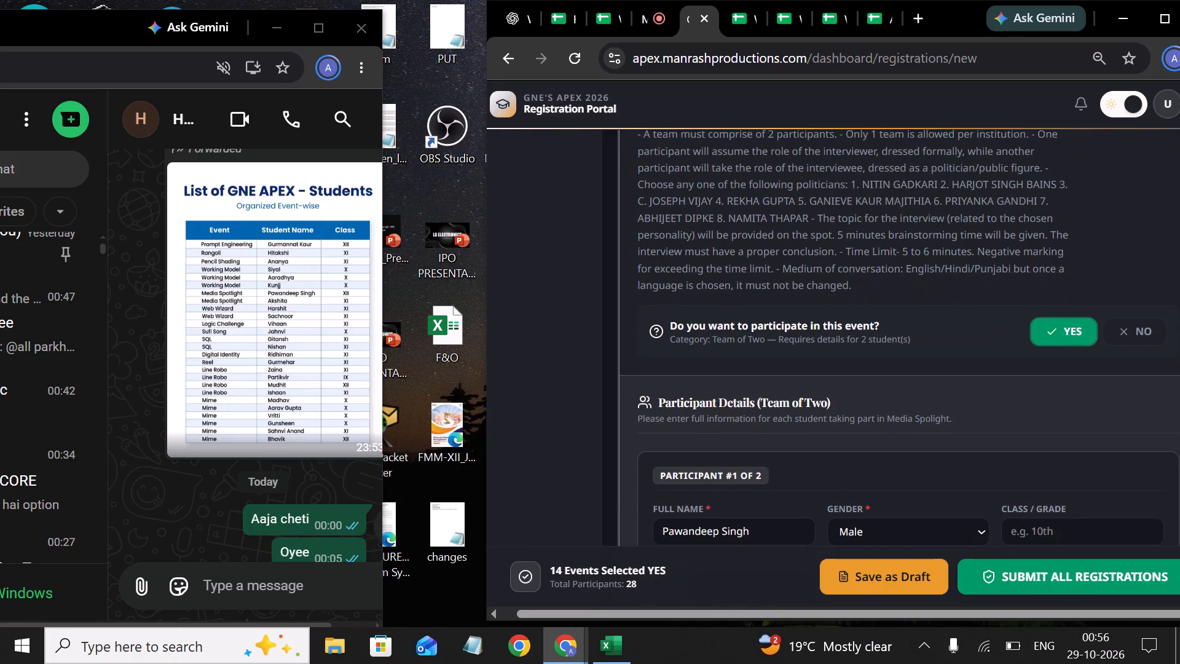
pyautogui.scroll(-1, 1060, 446)
pyautogui.click(1040, 500)
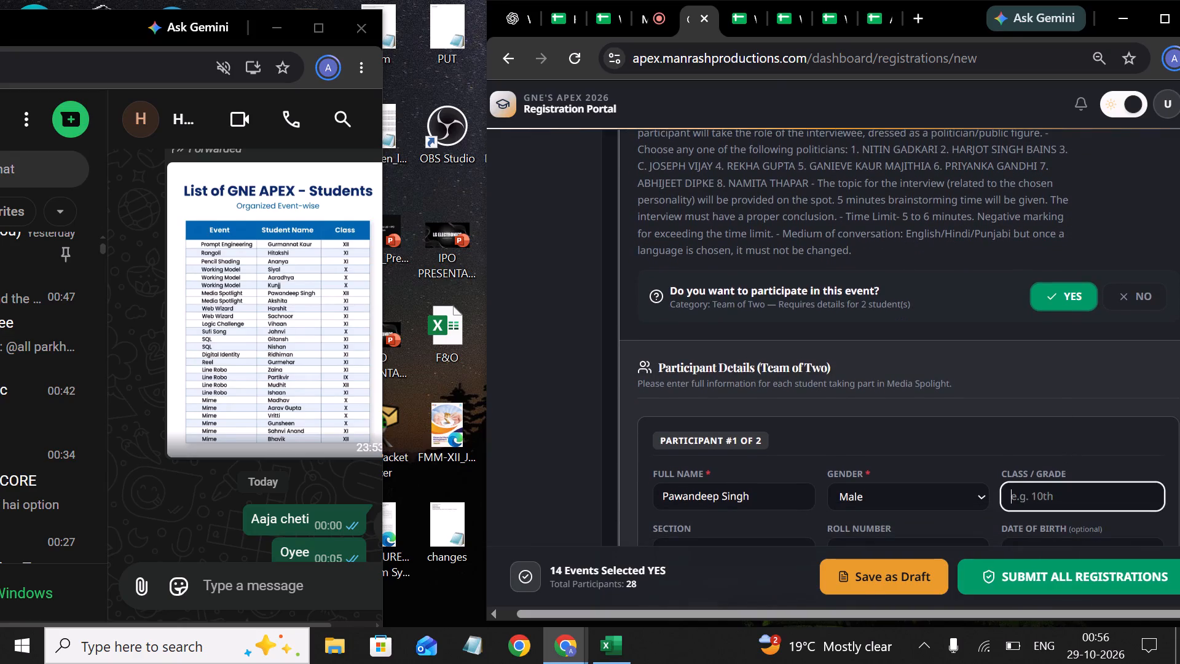
pyautogui.write('XII')
pyautogui.scroll(-3, 1040, 500)
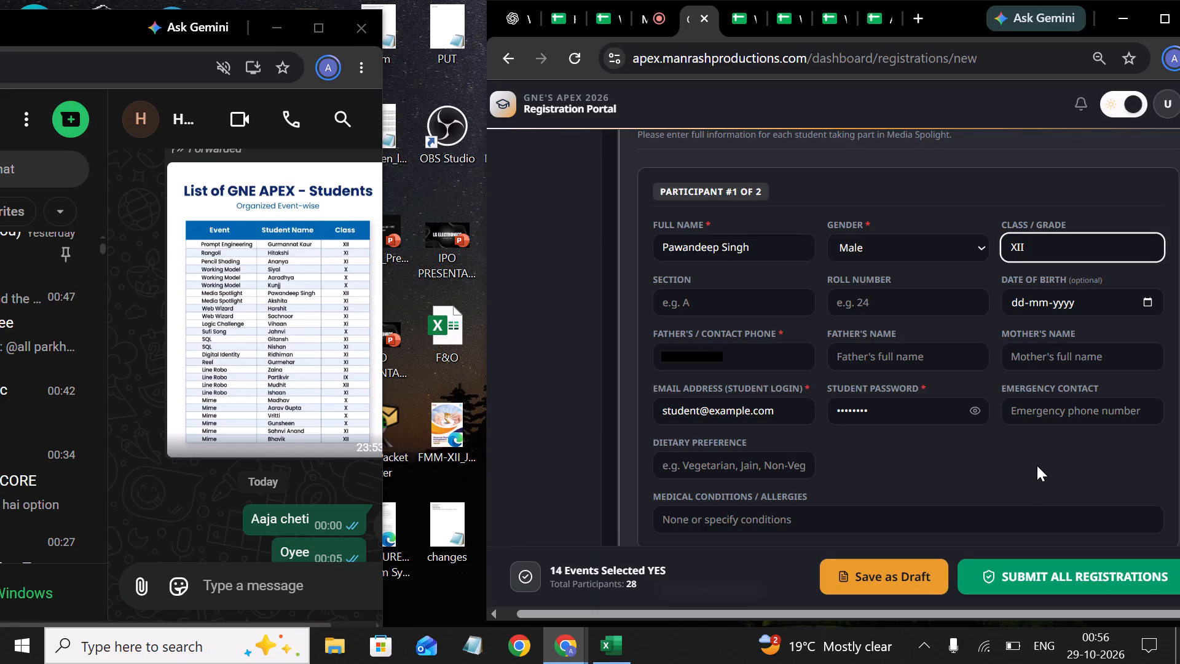
pyautogui.scroll(-2, 1037, 465)
pyautogui.click(1031, 447)
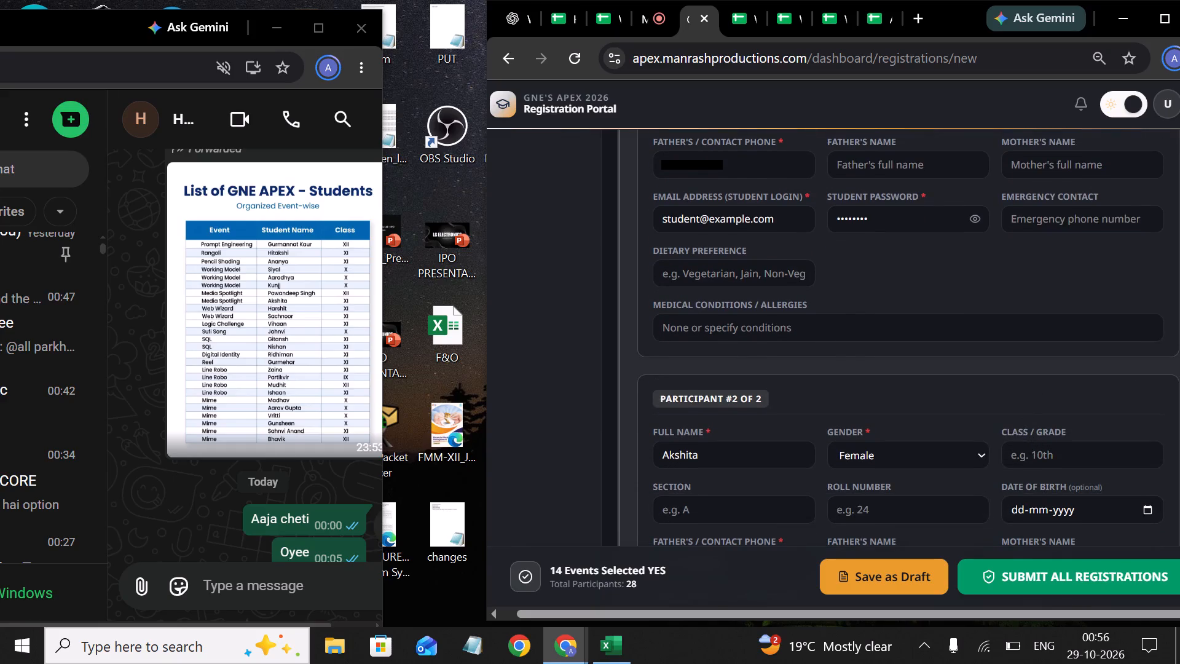
pyautogui.write('XI')
# Set the class/grade of the Digital Identity participant to XI.
pyautogui.scroll(-2, 1031, 447)
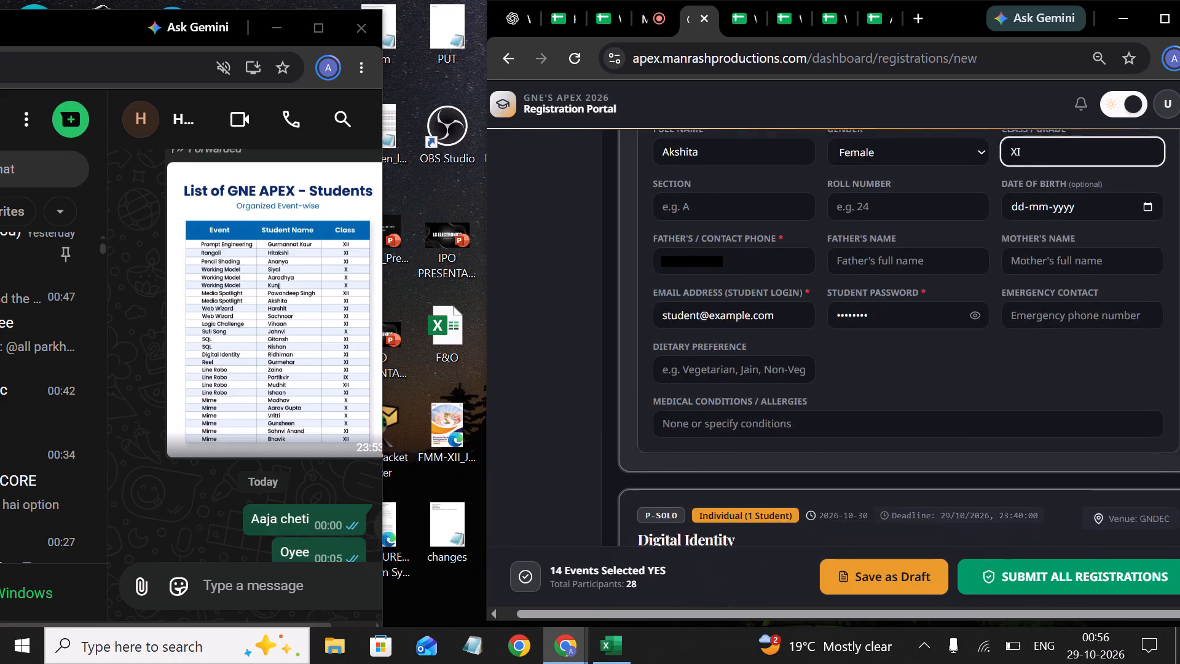
pyautogui.scroll(-4, 1031, 447)
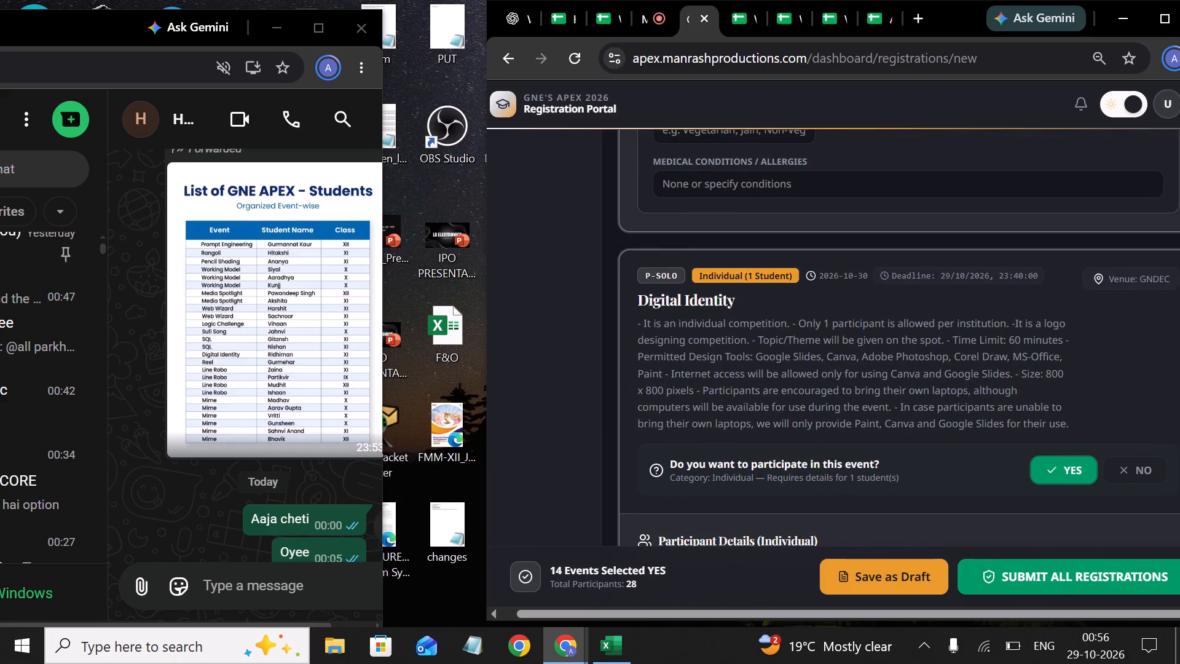
pyautogui.scroll(-1, 1031, 447)
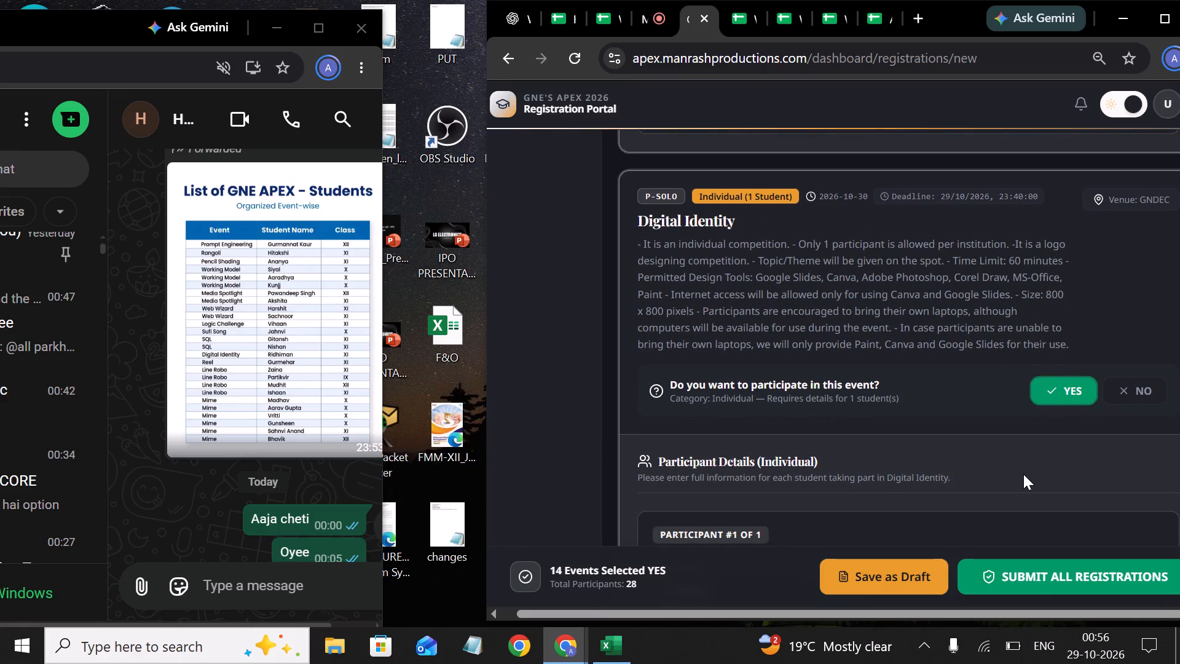
pyautogui.scroll(-1, 1023, 474)
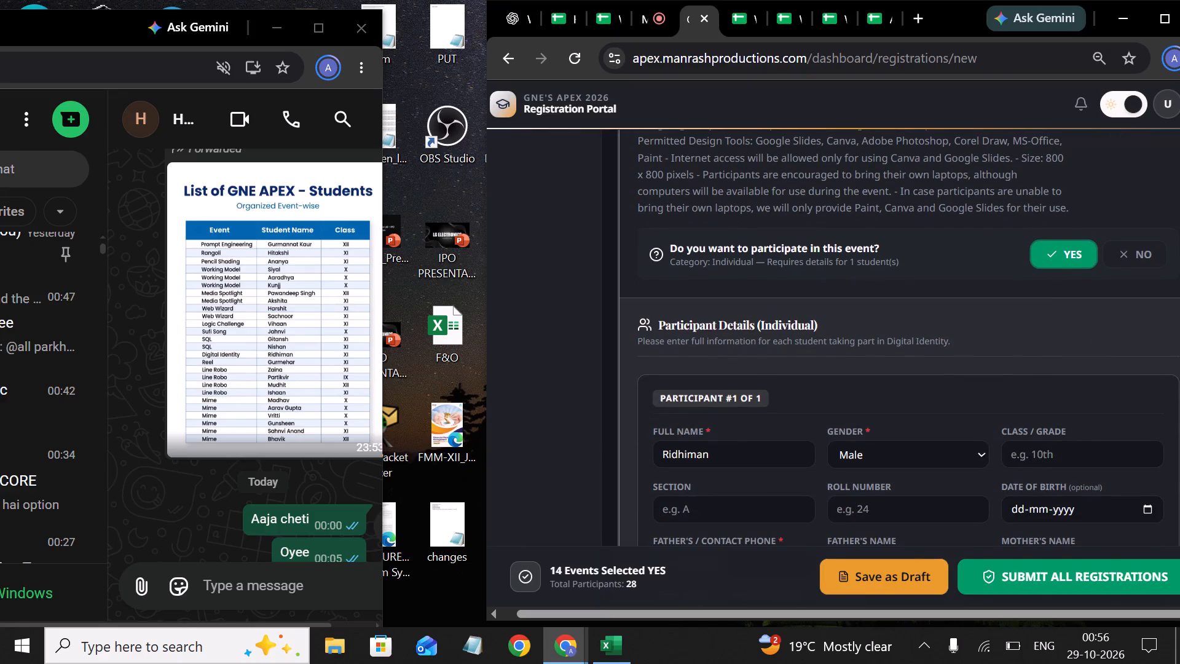
pyautogui.click(1053, 443)
pyautogui.write('XI')
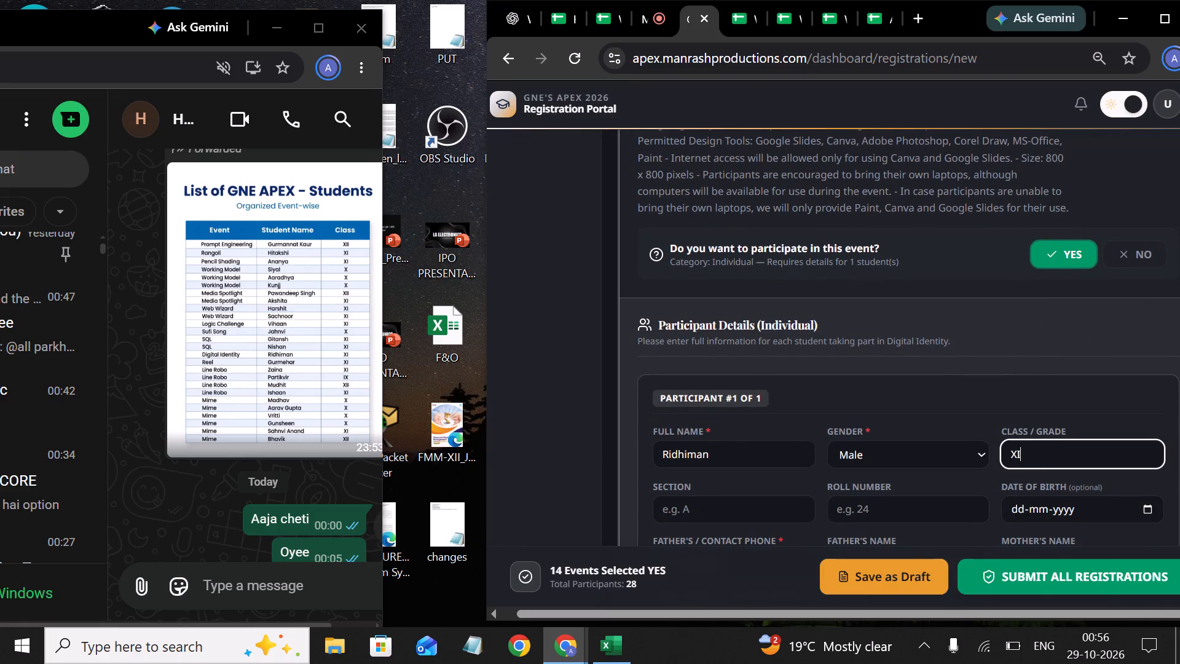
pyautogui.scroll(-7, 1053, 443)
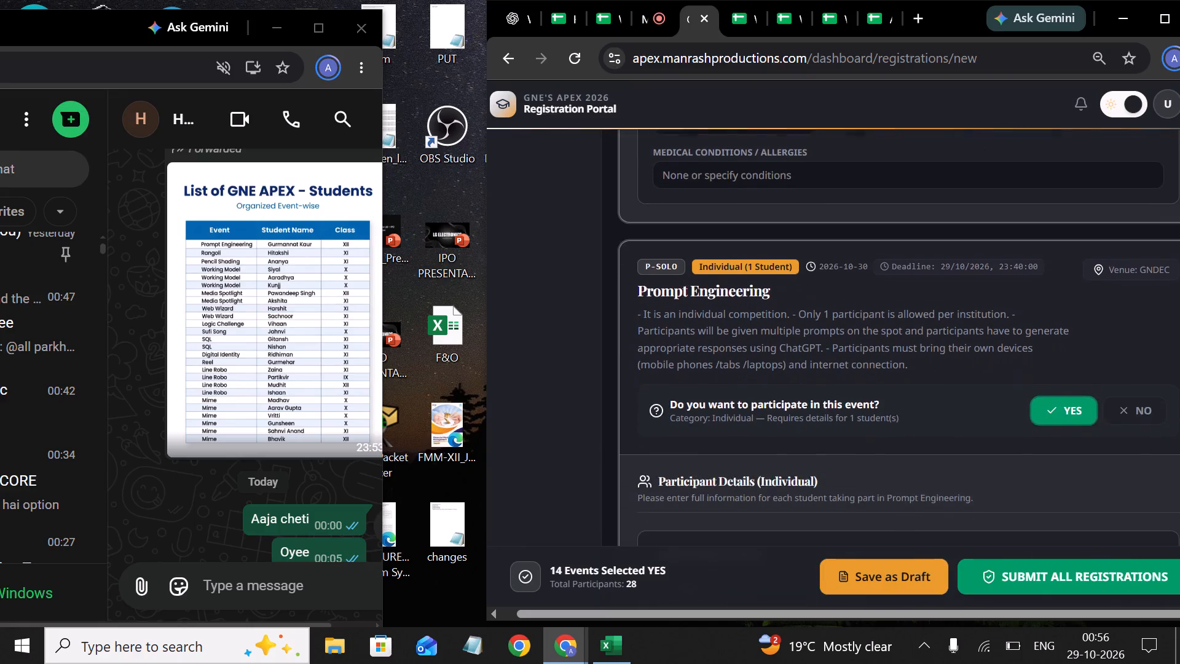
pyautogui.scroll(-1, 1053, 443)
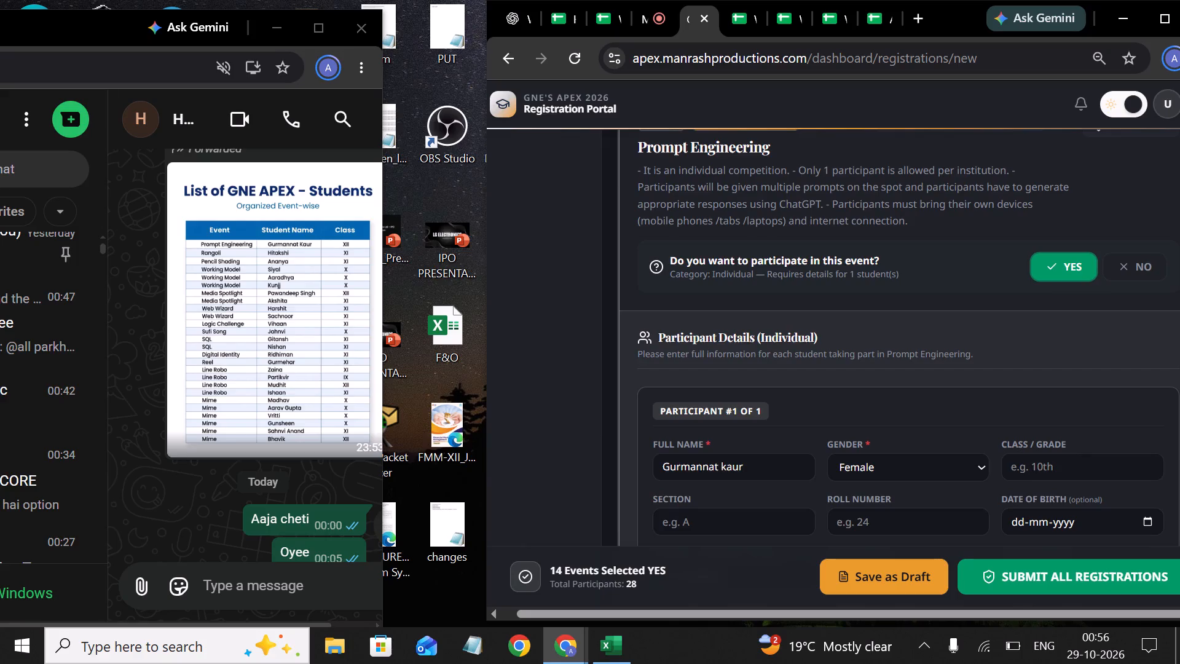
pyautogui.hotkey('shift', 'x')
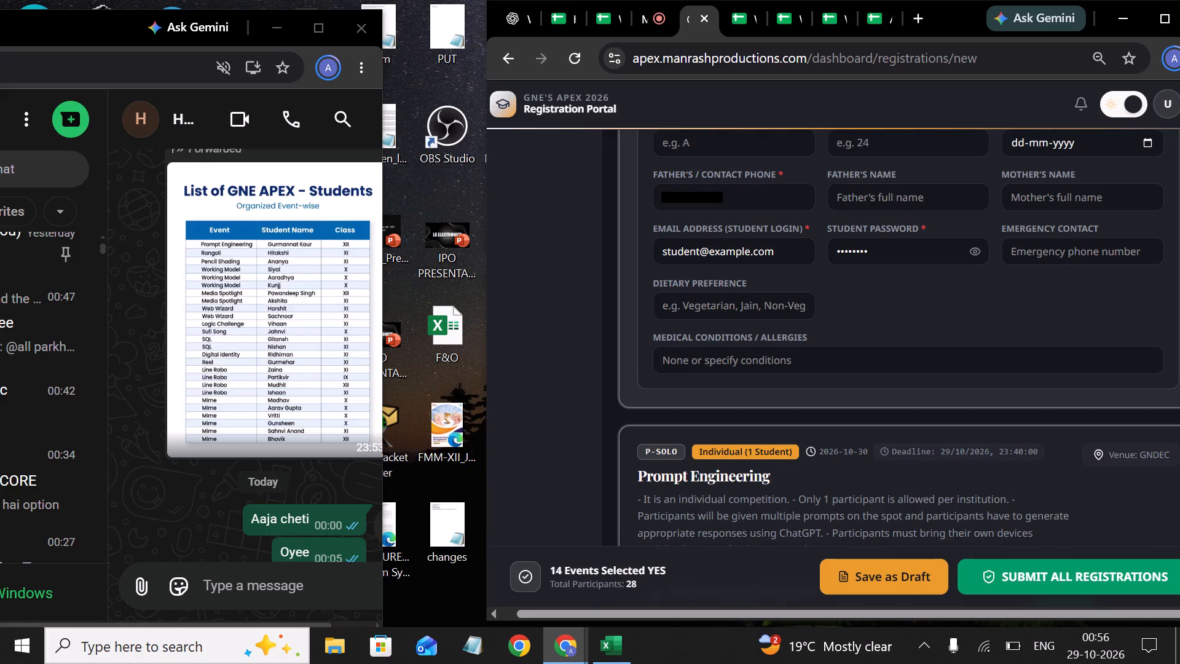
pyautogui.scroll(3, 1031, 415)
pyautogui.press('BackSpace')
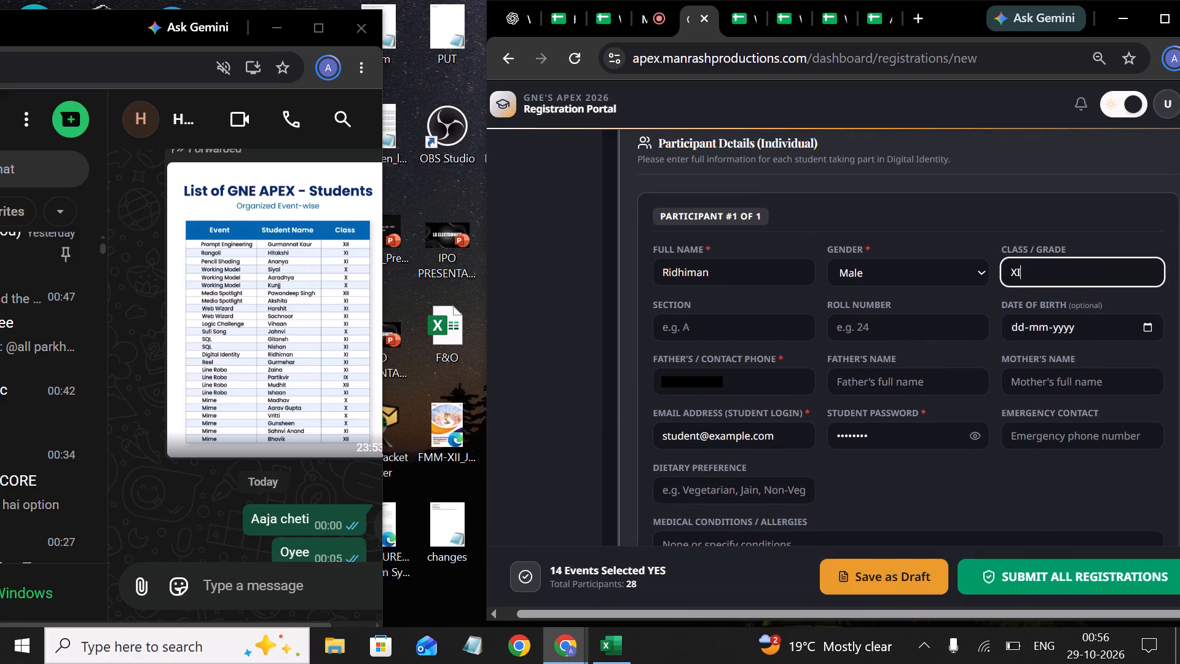
# Set the class/grade of the Prompt Engineering participant to XII.
pyautogui.scroll(-6, 1031, 415)
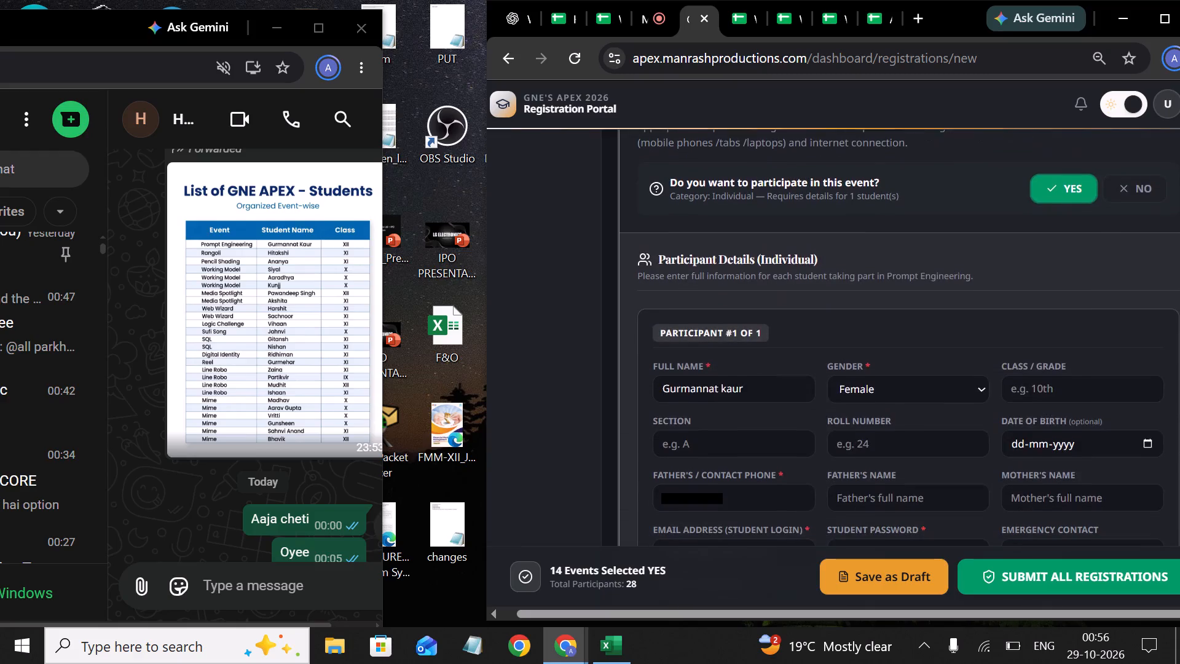
pyautogui.click(1023, 385)
pyautogui.hotkey('shift', 'x')
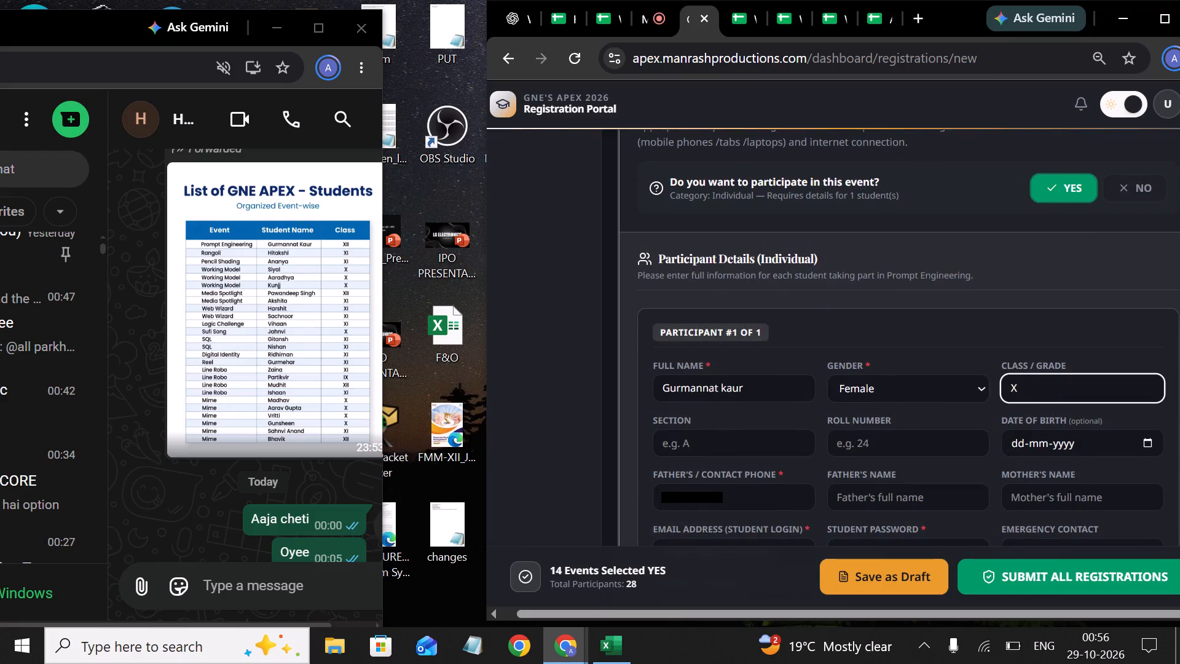
pyautogui.write('II')
# Skip the teachers' classroom management event and set the class/grade of Mime participants #1 to #4 to X.
pyautogui.scroll(-5, 1023, 385)
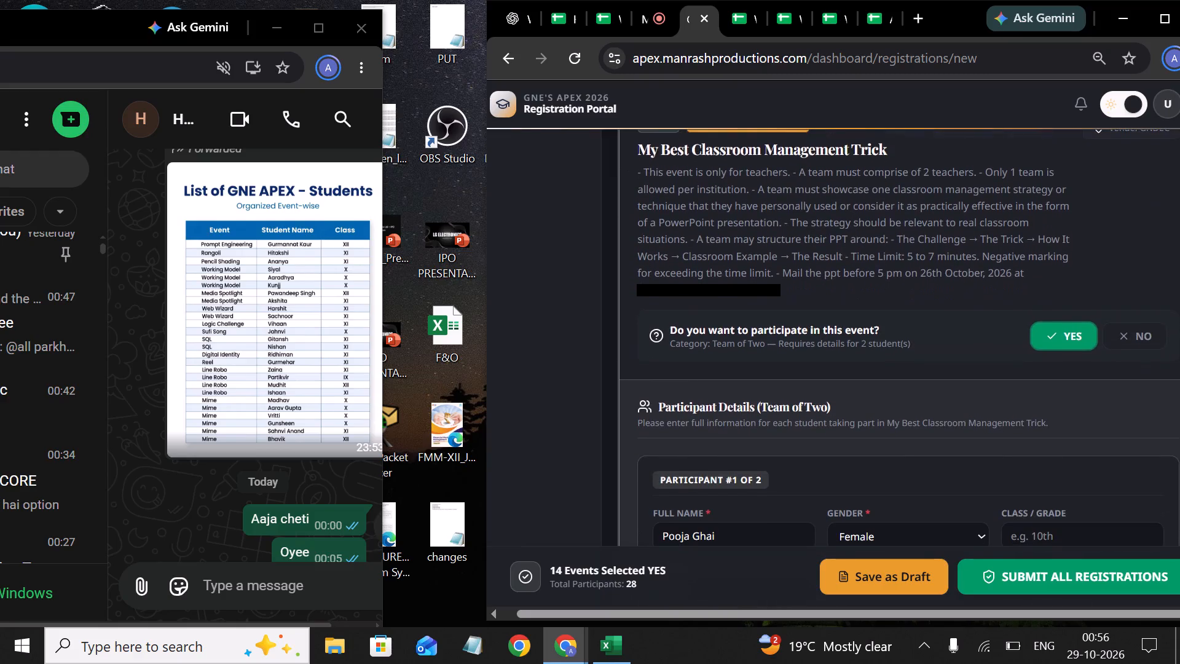
pyautogui.scroll(-1, 1023, 385)
pyautogui.scroll(-1, 931, 428)
pyautogui.scroll(-2, 1013, 387)
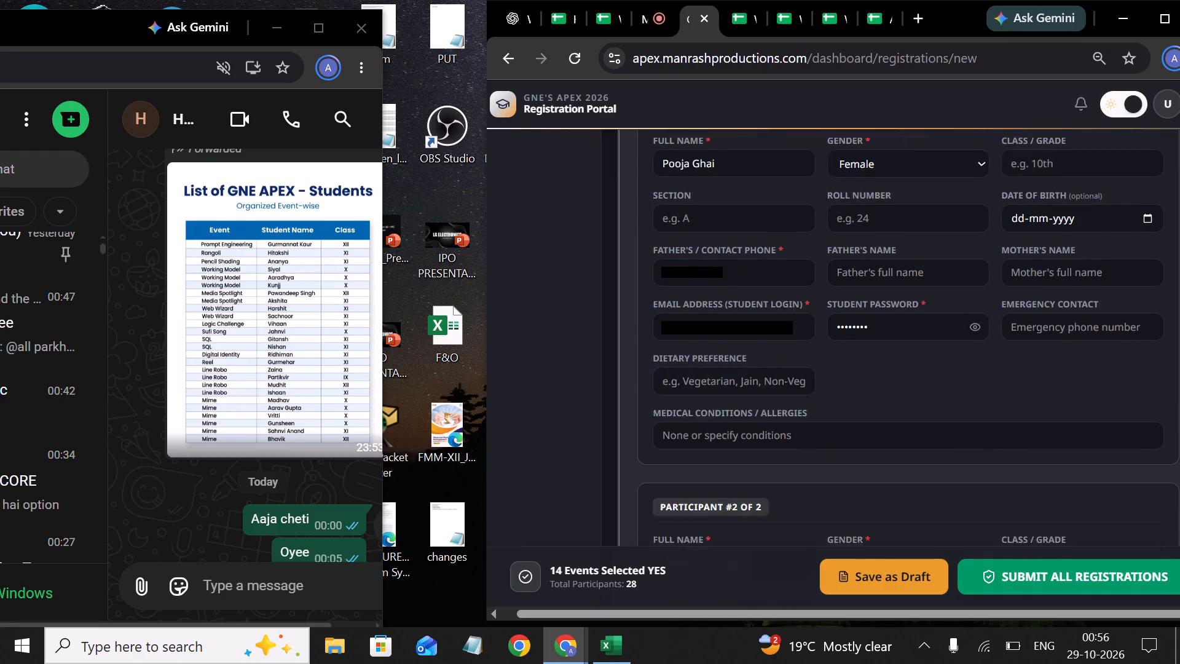
pyautogui.scroll(-6, 1013, 387)
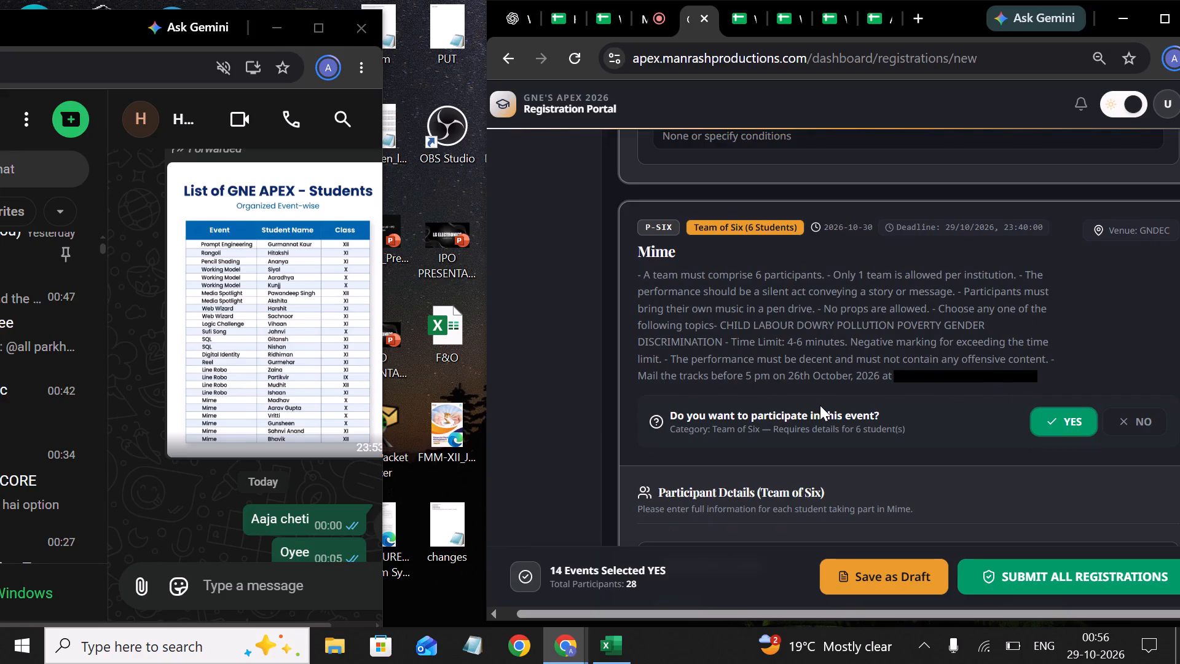
pyautogui.scroll(-1, 820, 405)
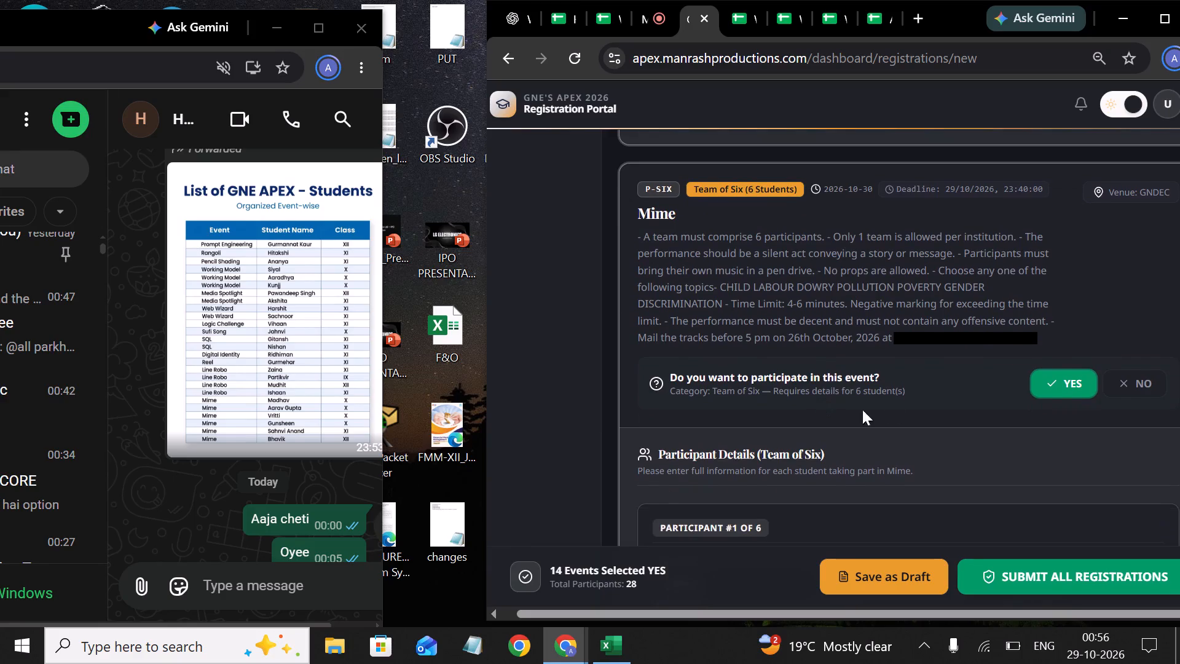
pyautogui.scroll(-2, 885, 362)
pyautogui.click(1027, 344)
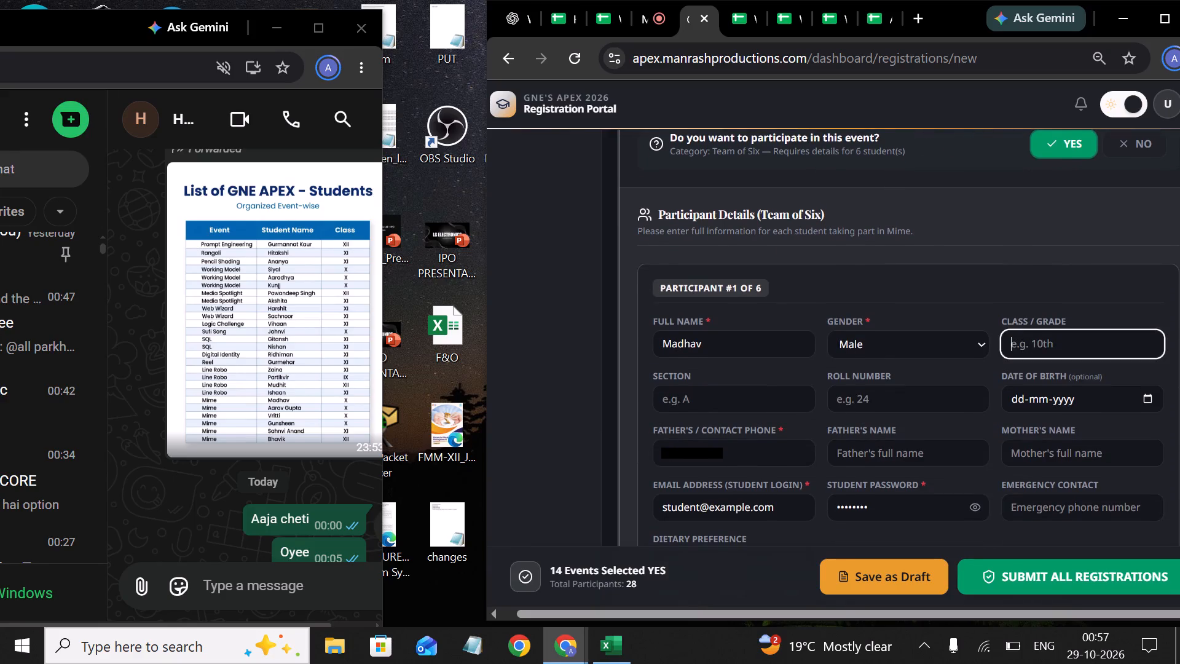
pyautogui.hotkey('shift', 'x')
pyautogui.scroll(-4, 1027, 344)
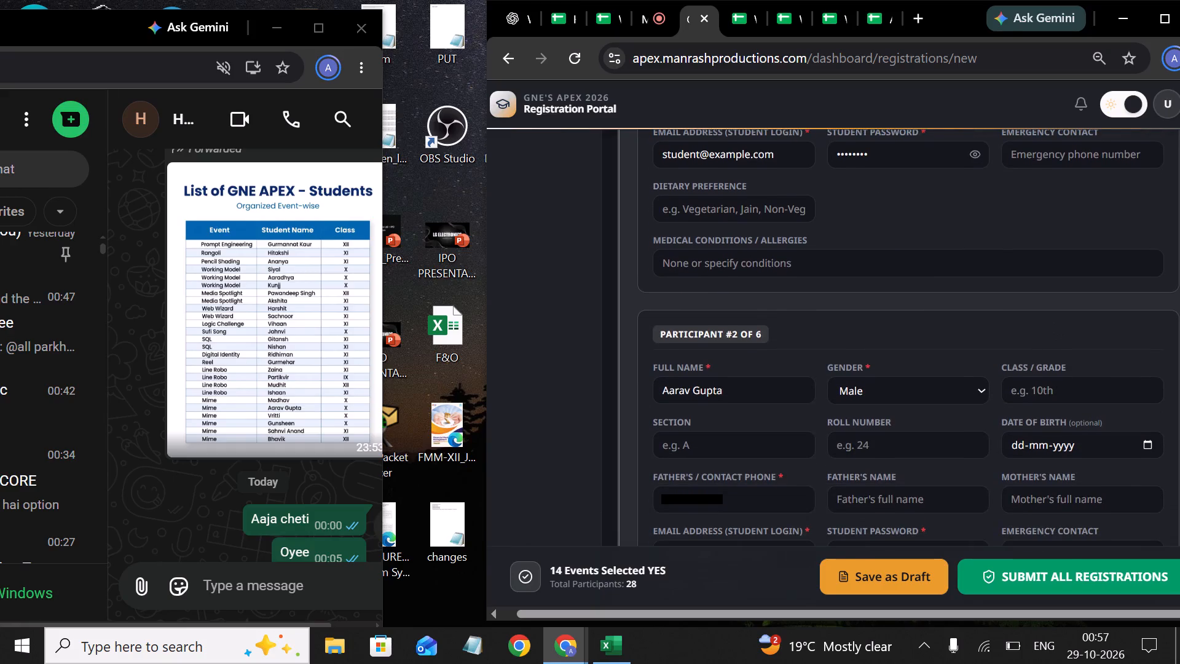
pyautogui.click(1056, 394)
pyautogui.hotkey('shift', 'x')
pyautogui.scroll(-3, 1056, 394)
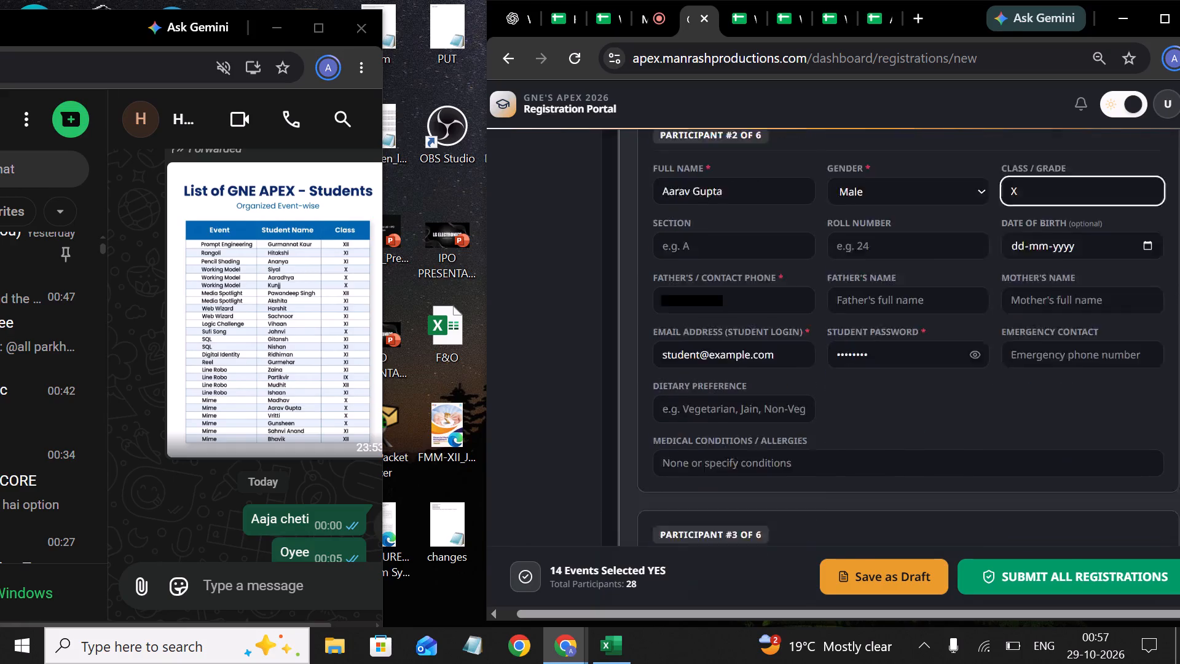
pyautogui.scroll(-1, 1056, 394)
pyautogui.click(1063, 465)
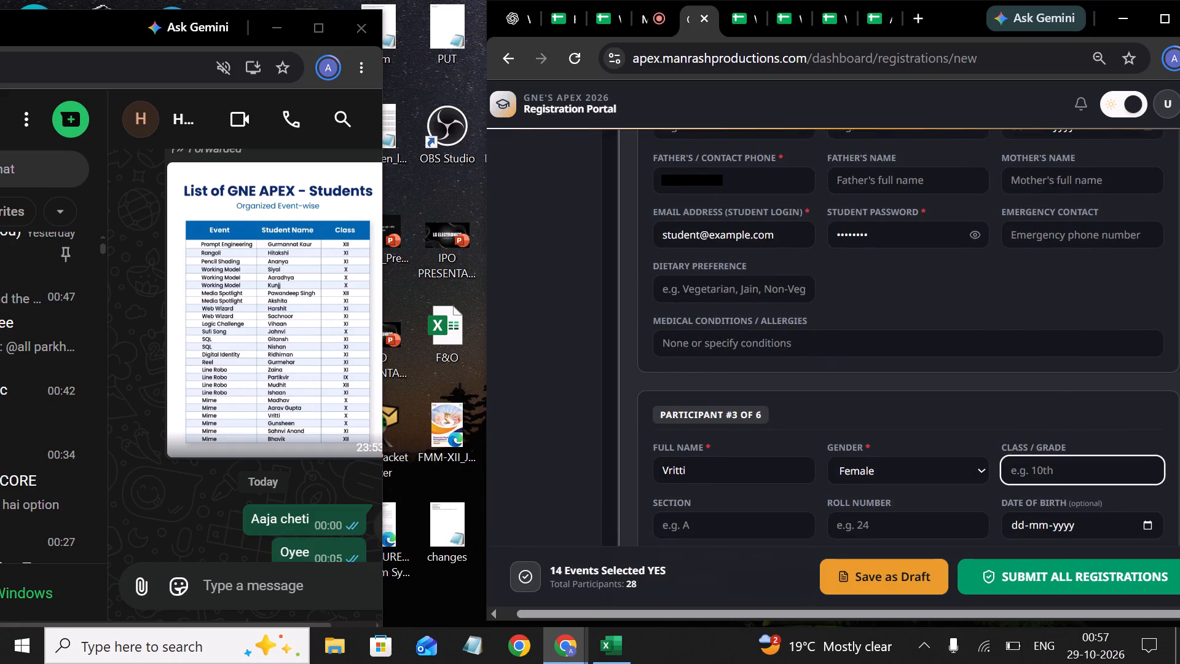
pyautogui.hotkey('shift', 'x')
pyautogui.scroll(-5, 1063, 465)
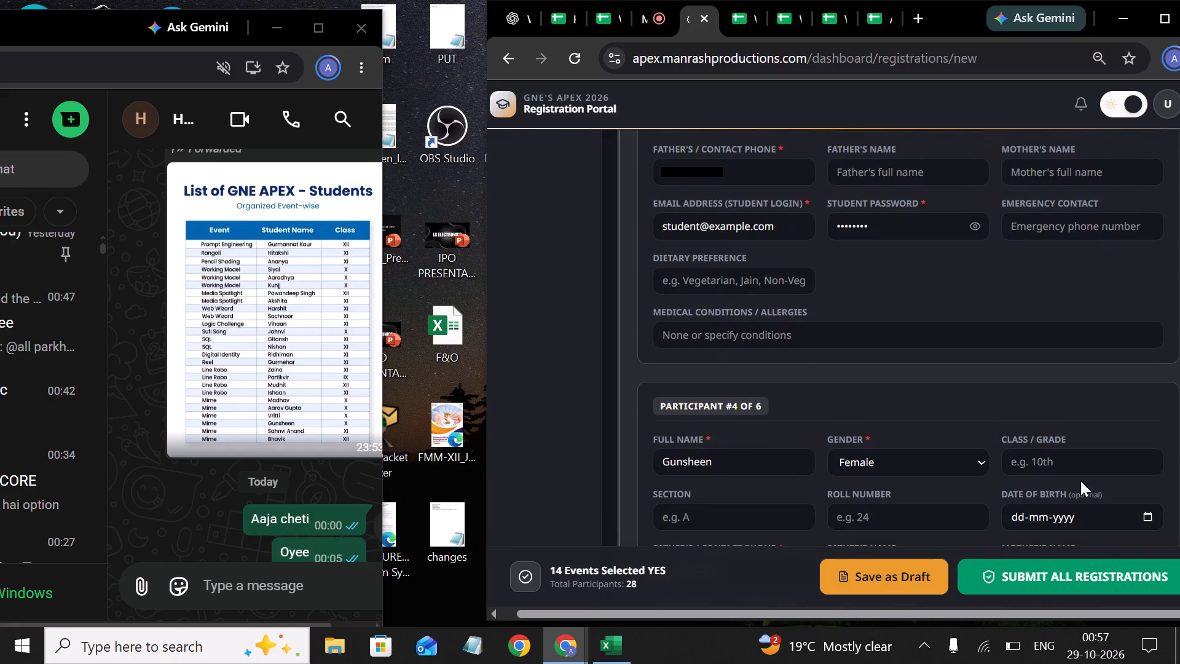
pyautogui.click(1075, 468)
pyautogui.hotkey('shift', 'x')
# Set the class/grade of Mime participant #5 to XI and participant #6 to XII.
pyautogui.scroll(-1, 1075, 468)
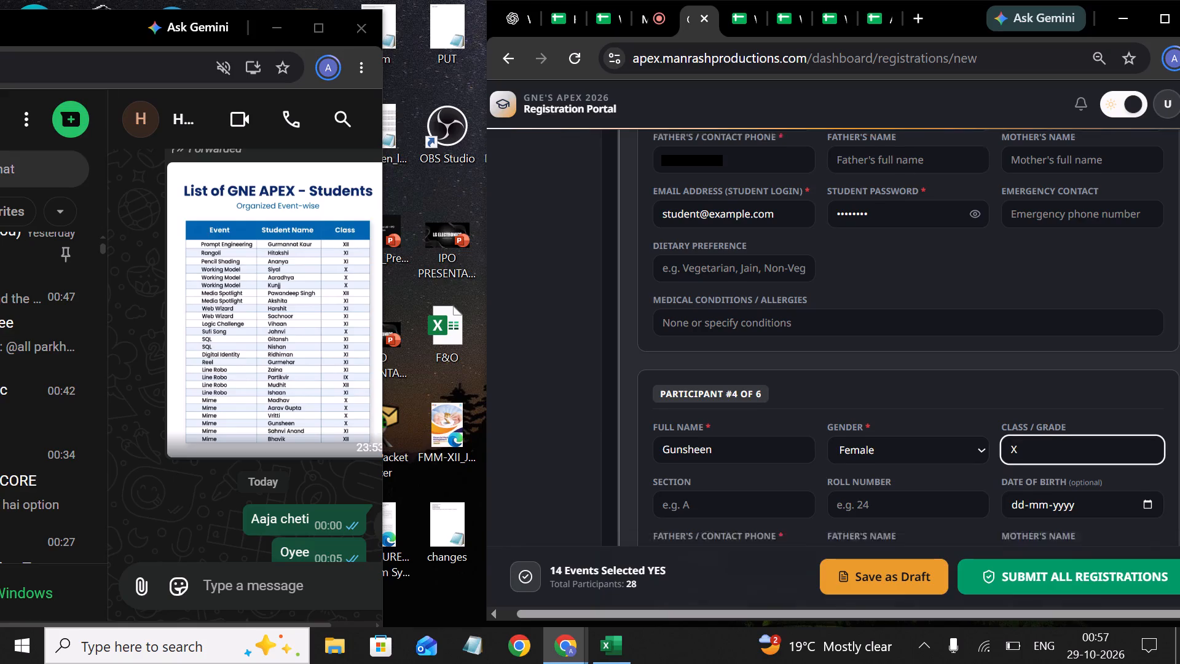
pyautogui.scroll(-2, 1075, 468)
pyautogui.scroll(-2, 1094, 524)
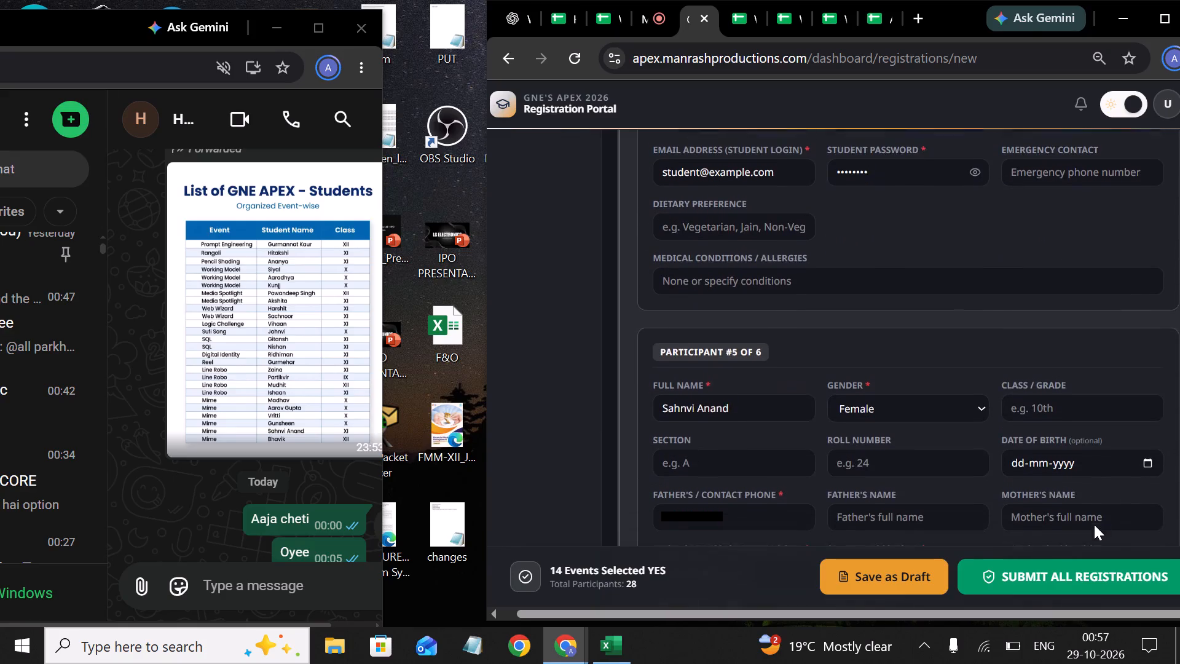
pyautogui.click(1081, 406)
pyautogui.write('XI')
pyautogui.scroll(-3, 1081, 406)
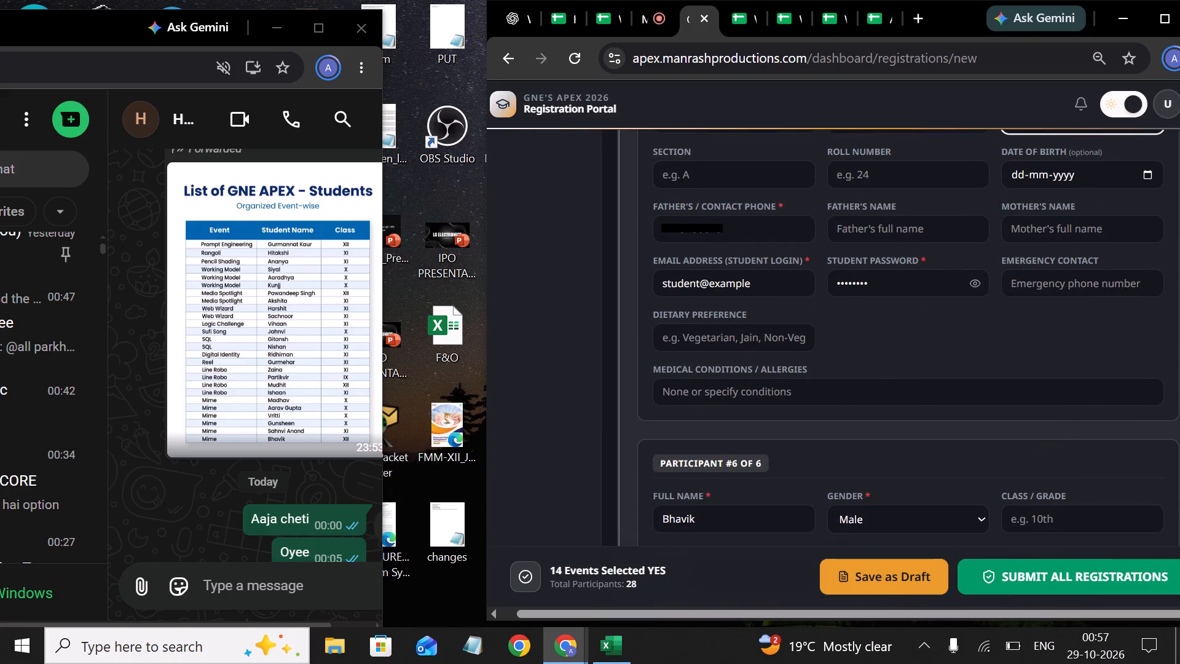
pyautogui.click(1032, 510)
pyautogui.write('XII')
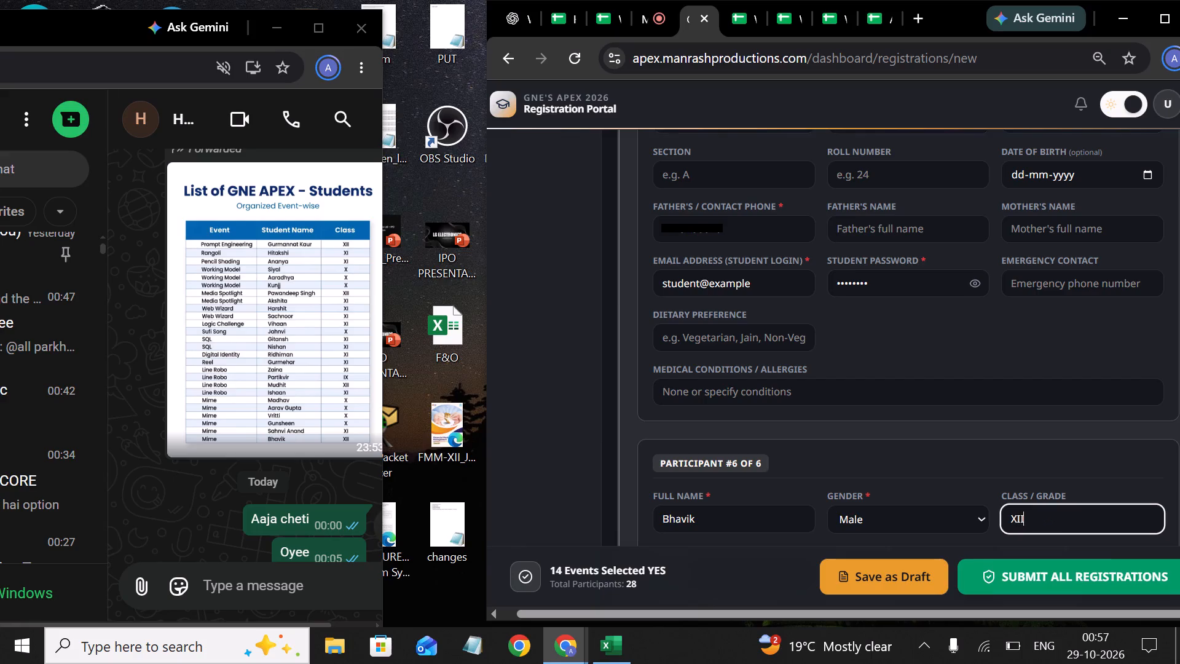
# Submit all the event registrations.
pyautogui.scroll(-5, 1032, 510)
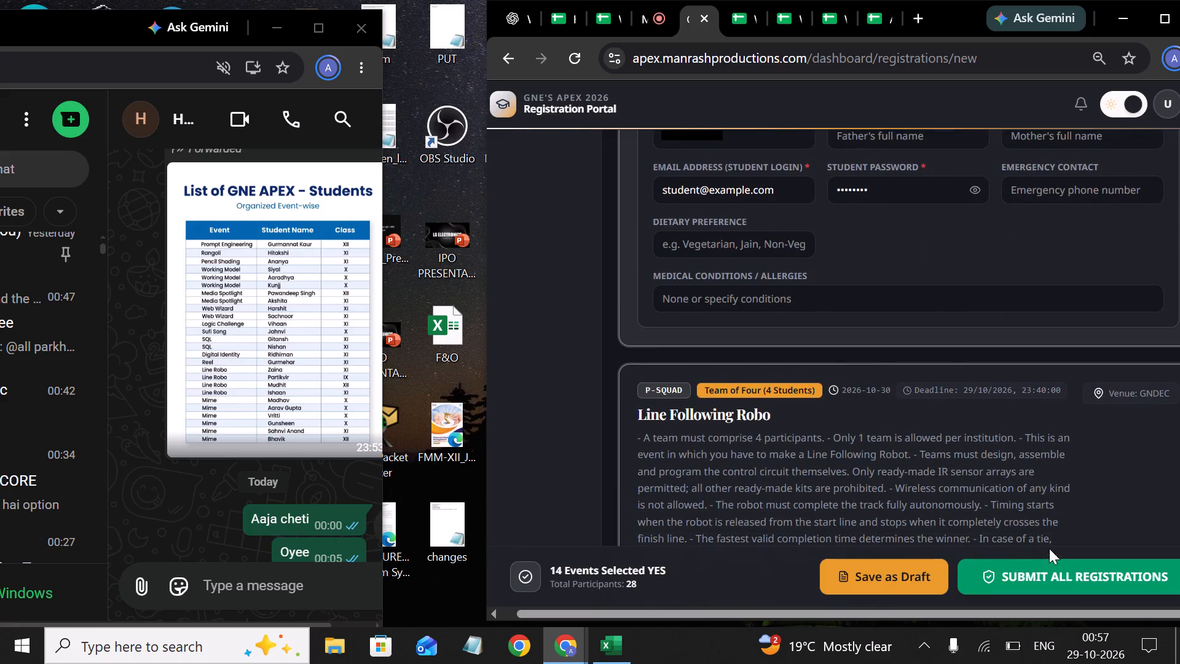
pyautogui.click(1039, 576)
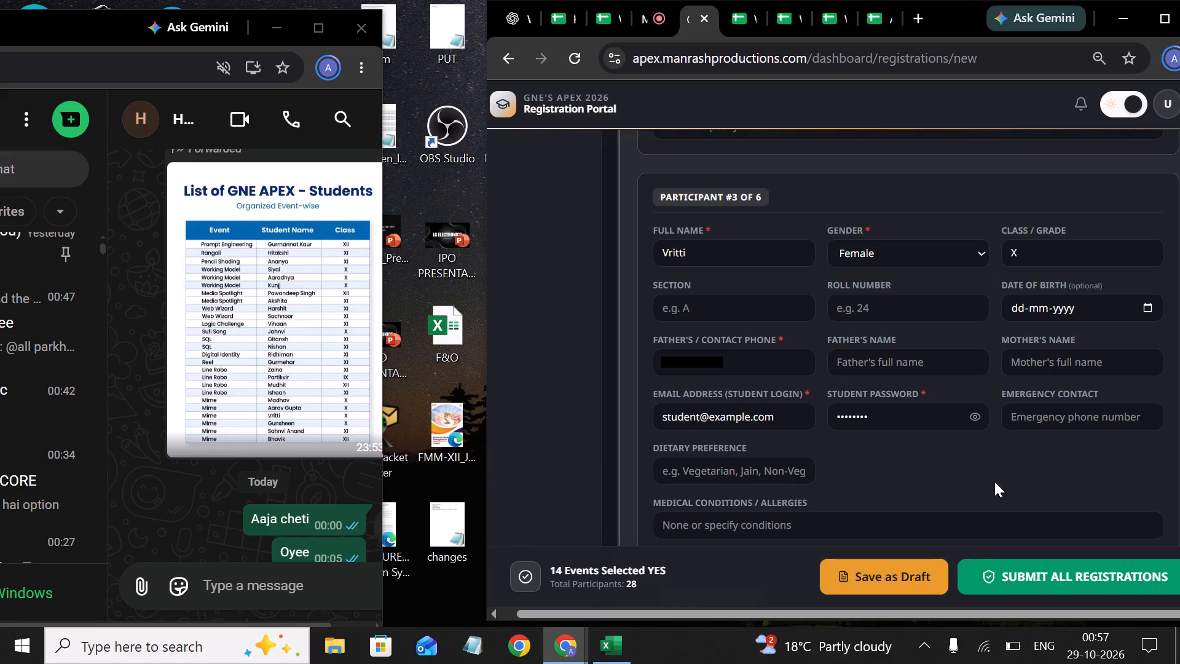
# Review the Mime participants' entries and try again to submit all the event registrations.
pyautogui.scroll(-5, 996, 504)
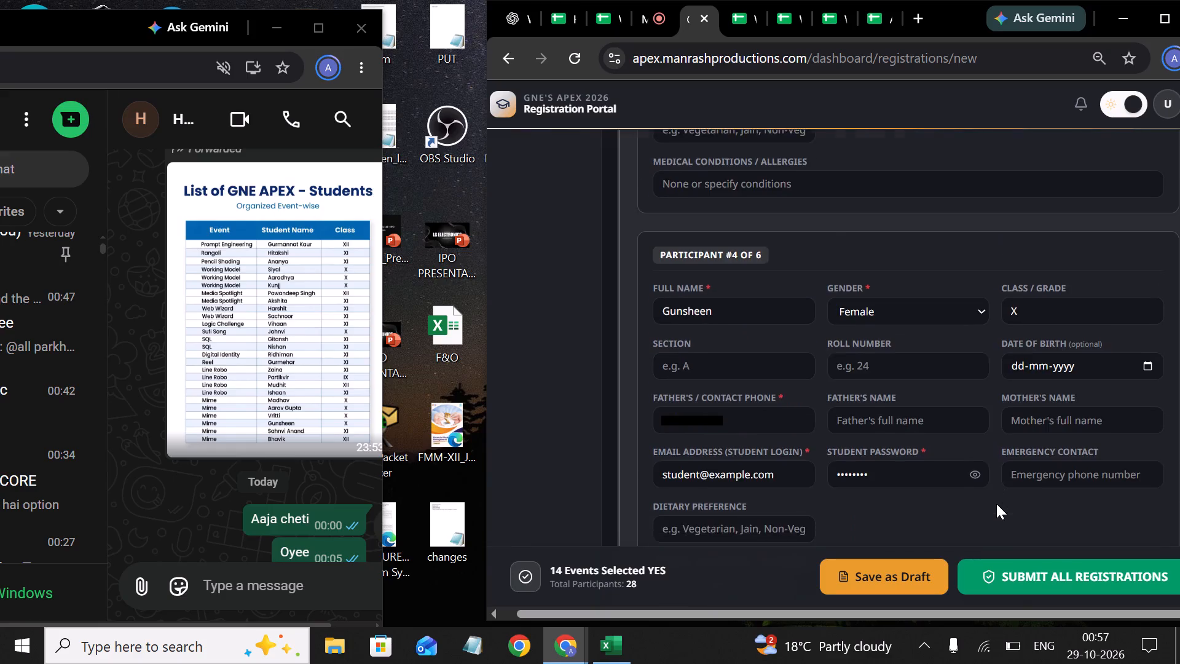
pyautogui.scroll(-1, 996, 504)
pyautogui.scroll(3, 996, 504)
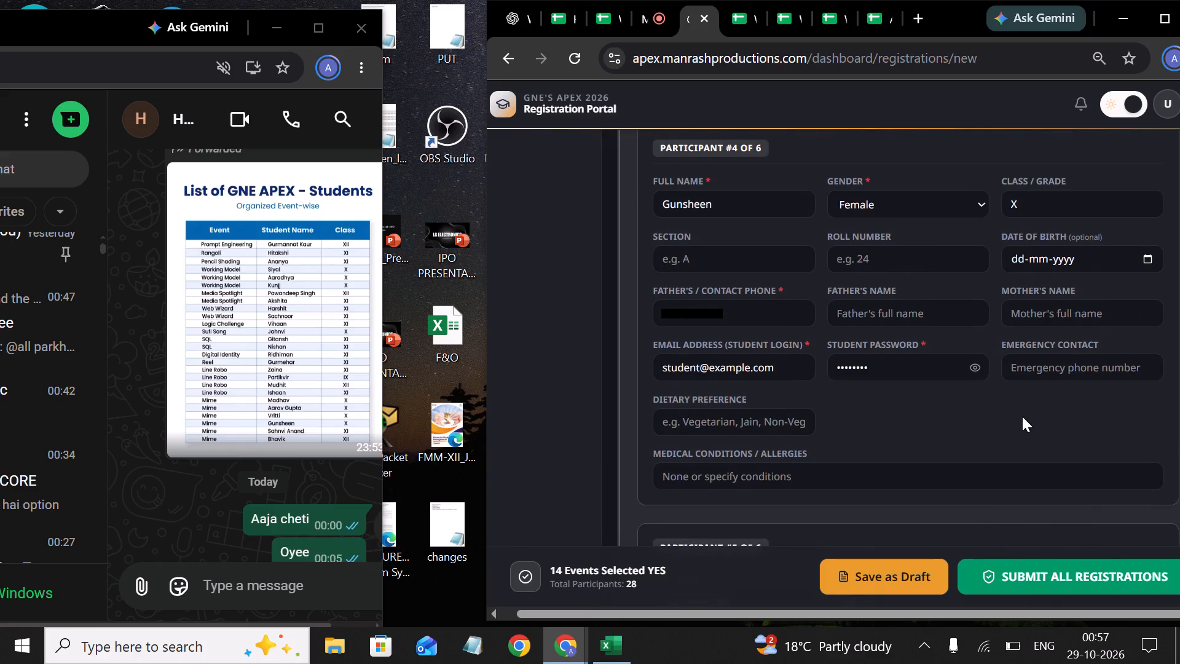
pyautogui.click(1042, 579)
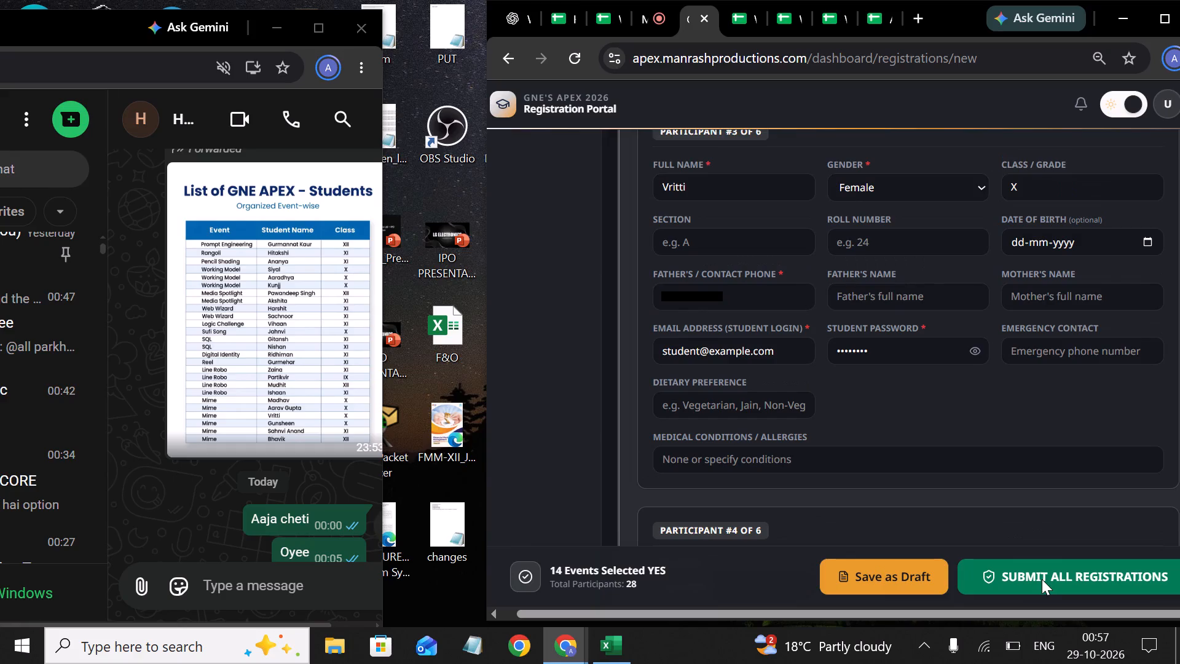
# Return to the start of the School Event Registrations form and check for a submission message.
pyautogui.scroll(9, 951, 453)
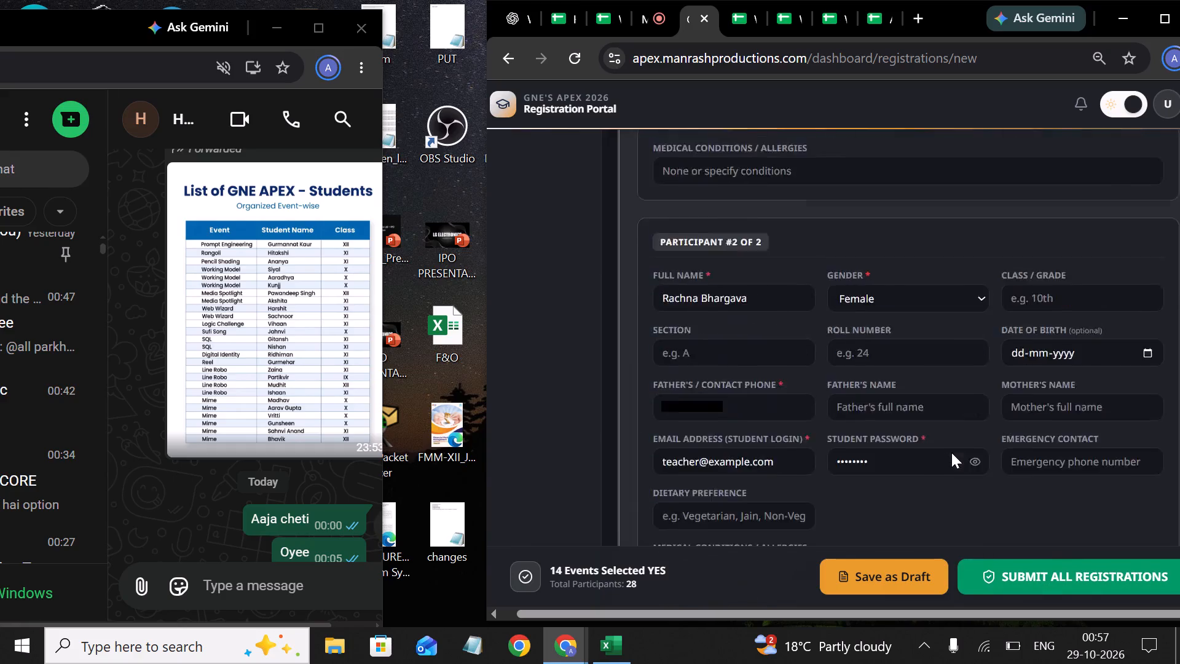
pyautogui.scroll(15, 951, 453)
pyautogui.scroll(12, 951, 453)
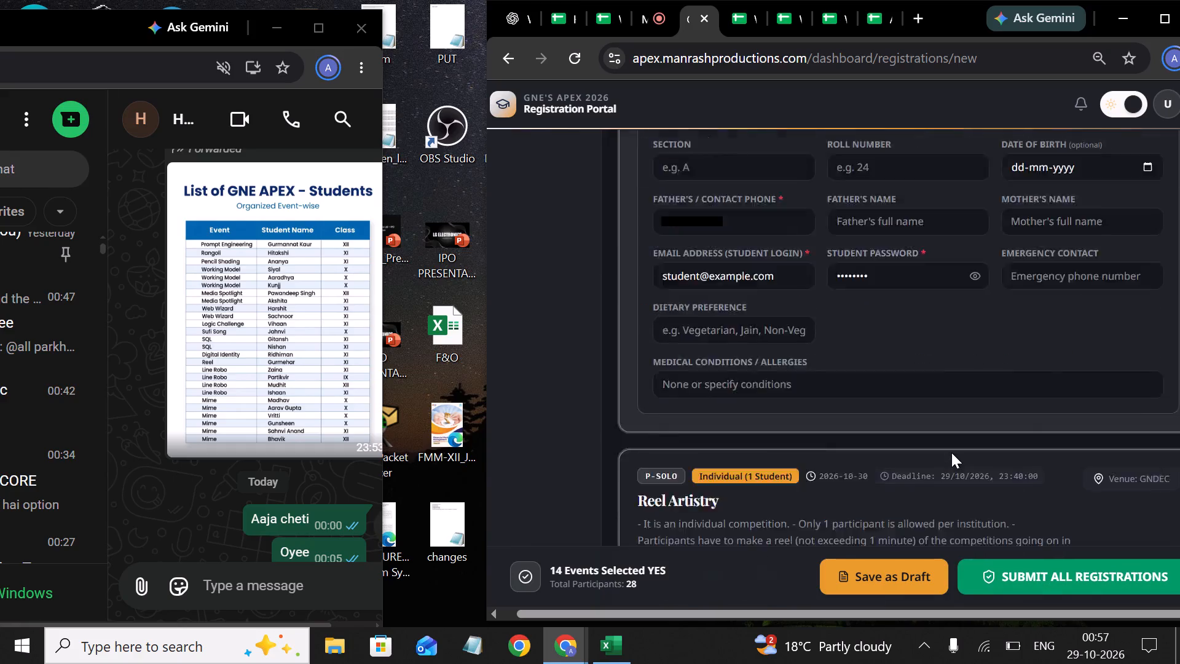
pyautogui.scroll(19, 951, 453)
pyautogui.scroll(7, 951, 453)
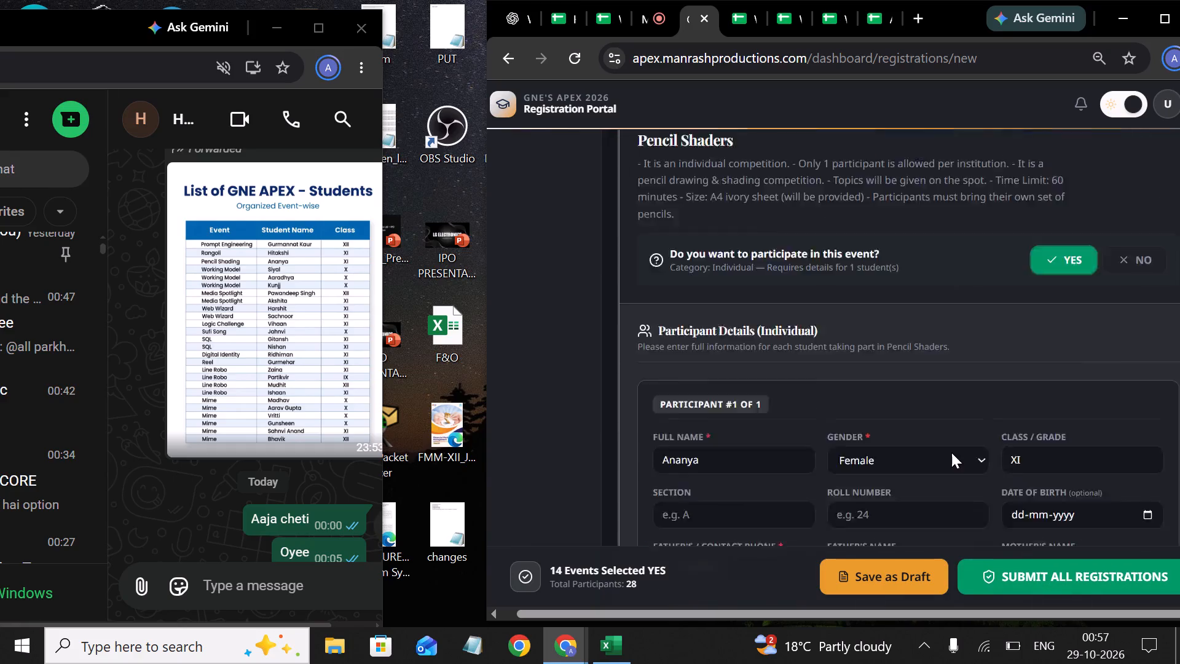
pyautogui.scroll(10, 951, 453)
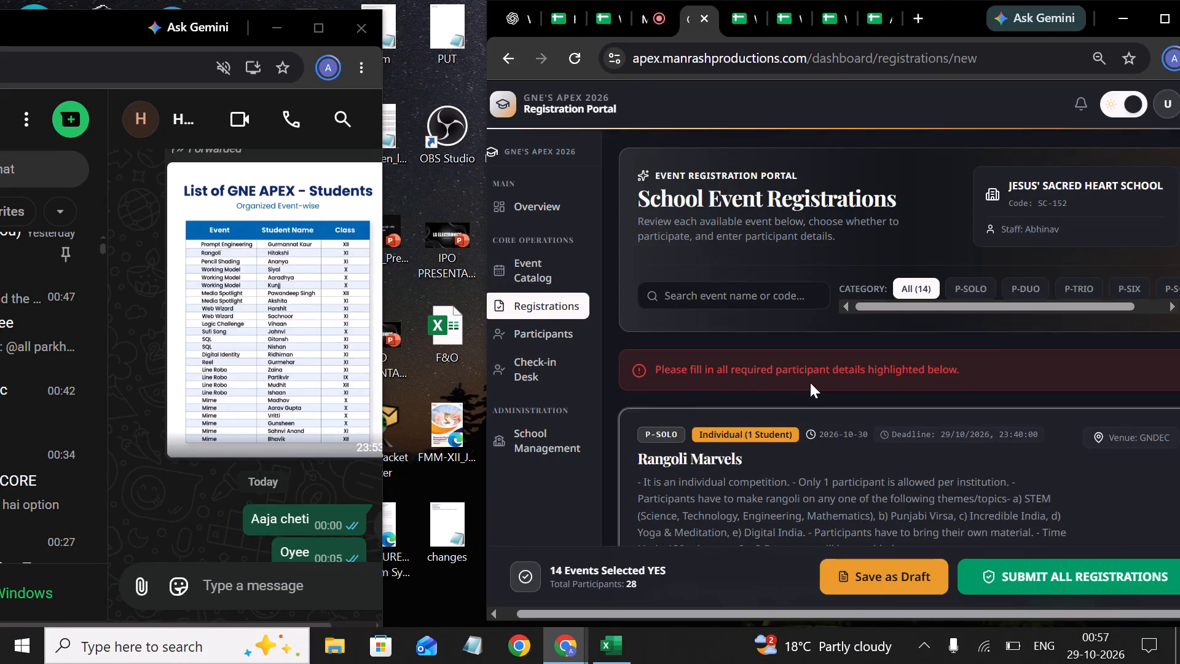
# Check the participant details from Rangoli Marvels through Pencil Shaders, The Logic Challenge and Web Wizards for missing required fields.
pyautogui.scroll(-4, 810, 382)
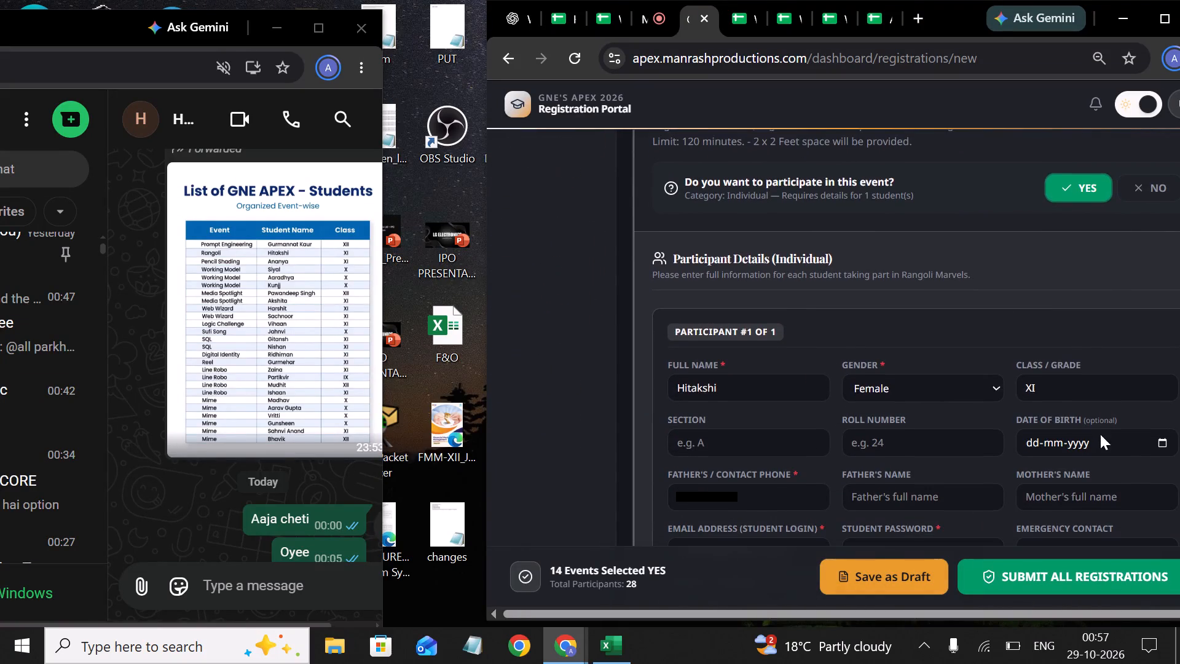
pyautogui.scroll(-1, 970, 382)
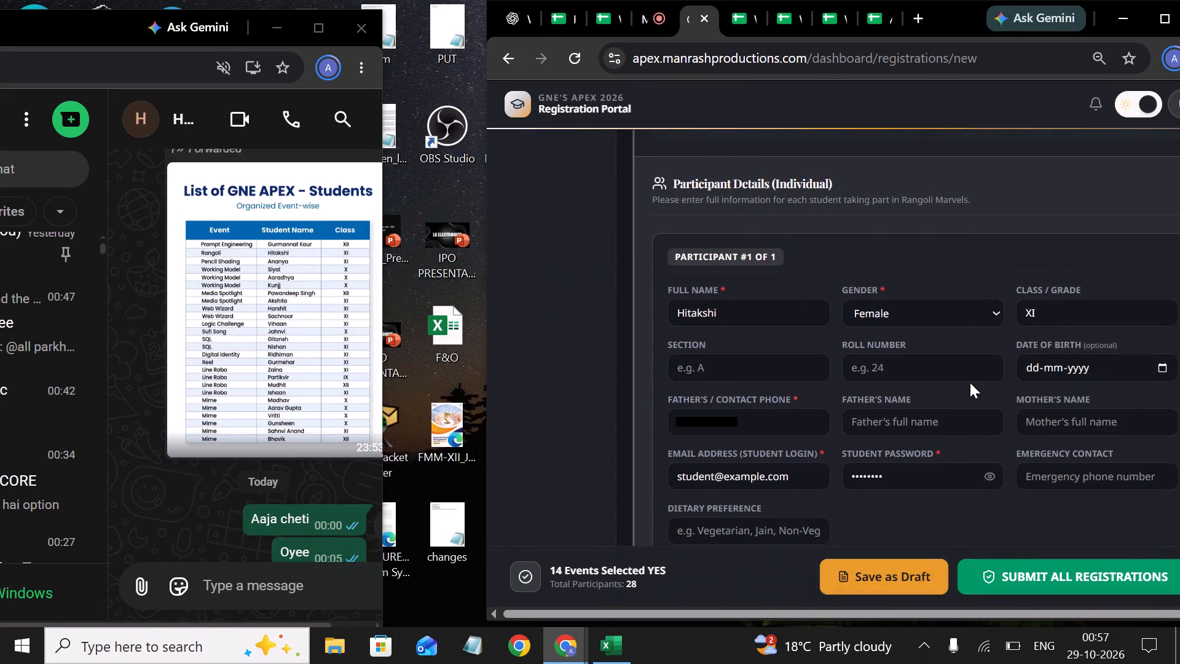
pyautogui.scroll(-1, 970, 382)
pyautogui.hscroll(-1, 970, 382)
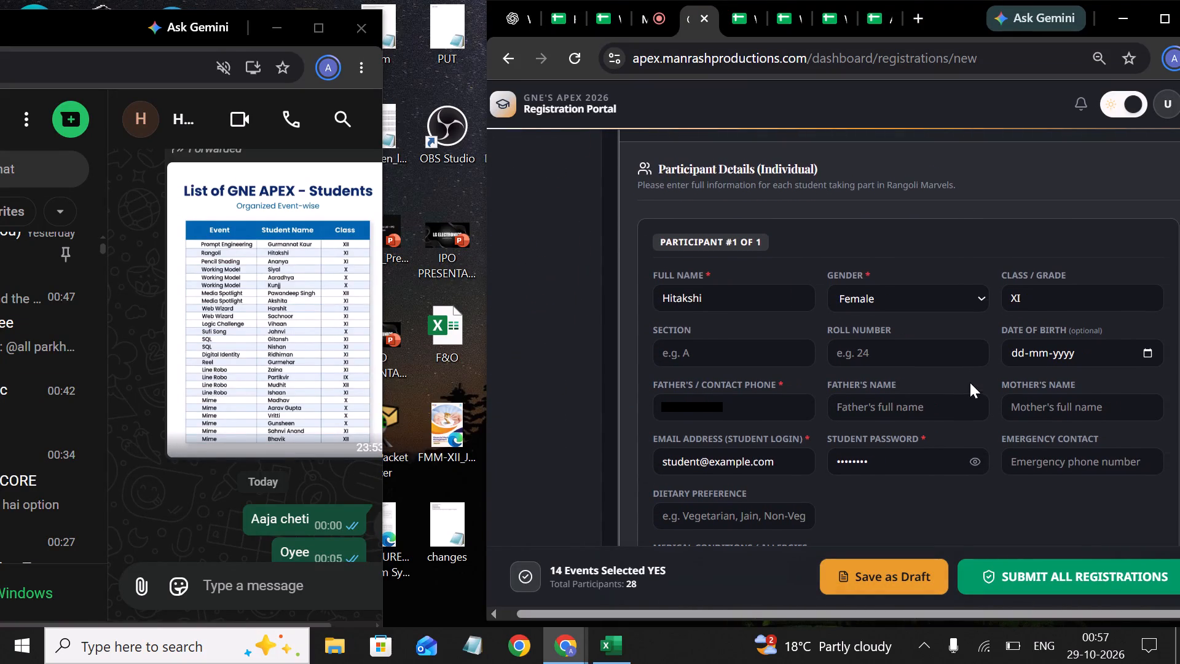
pyautogui.scroll(-5, 970, 382)
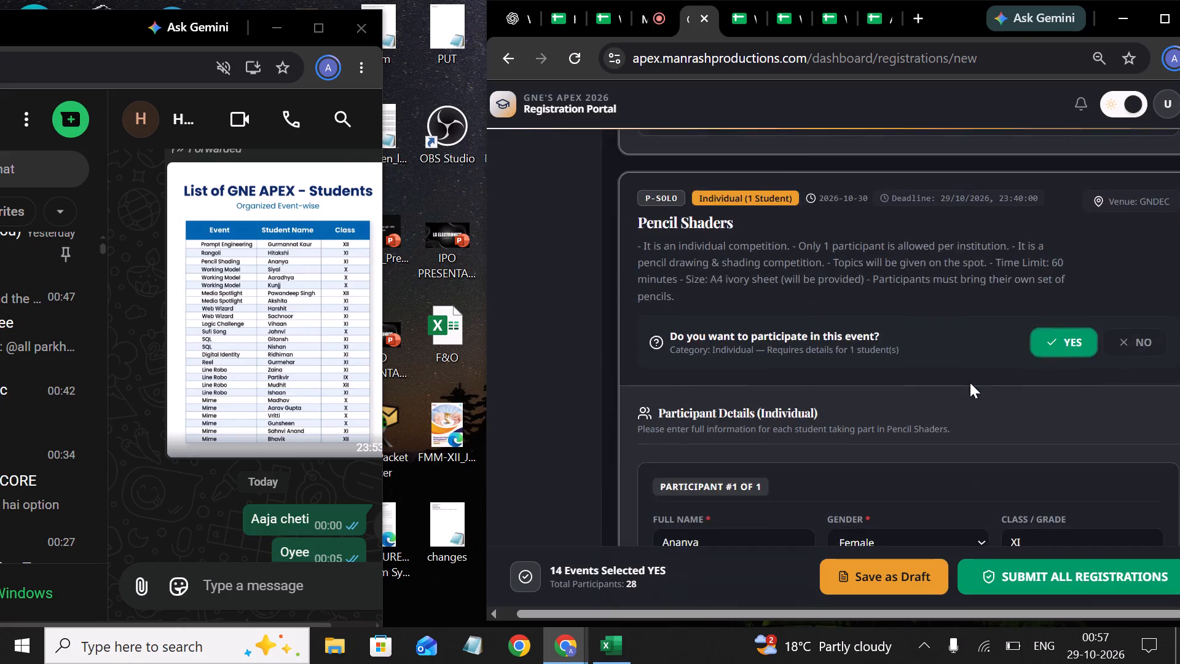
pyautogui.scroll(-3, 970, 382)
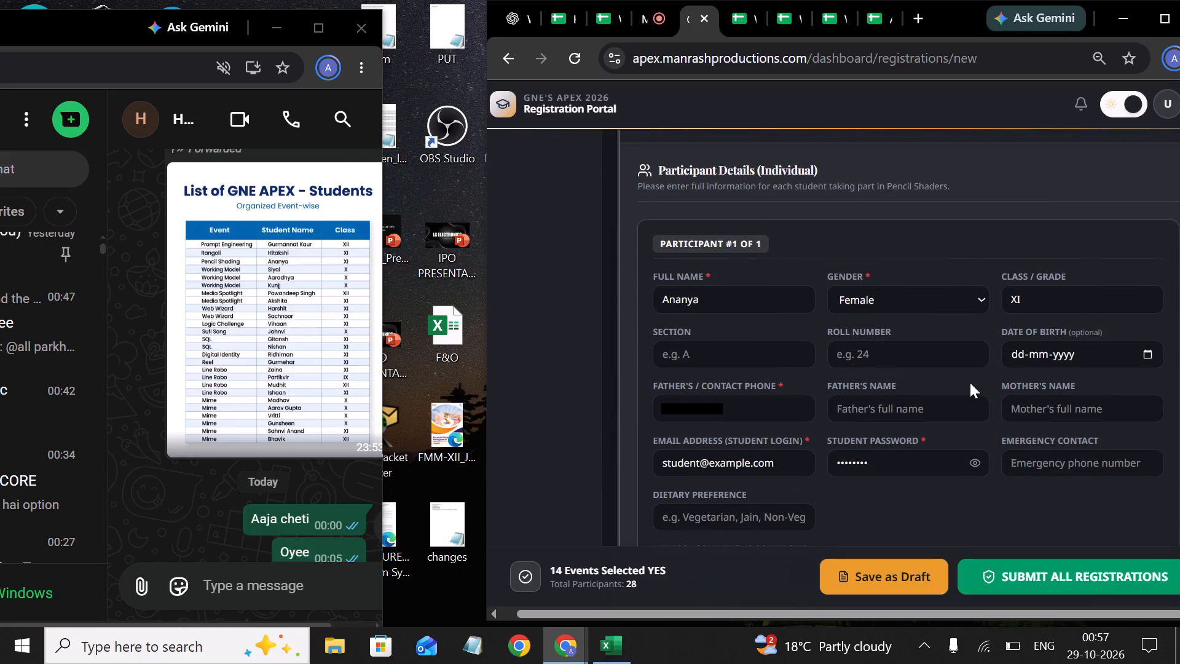
pyautogui.scroll(-7, 970, 382)
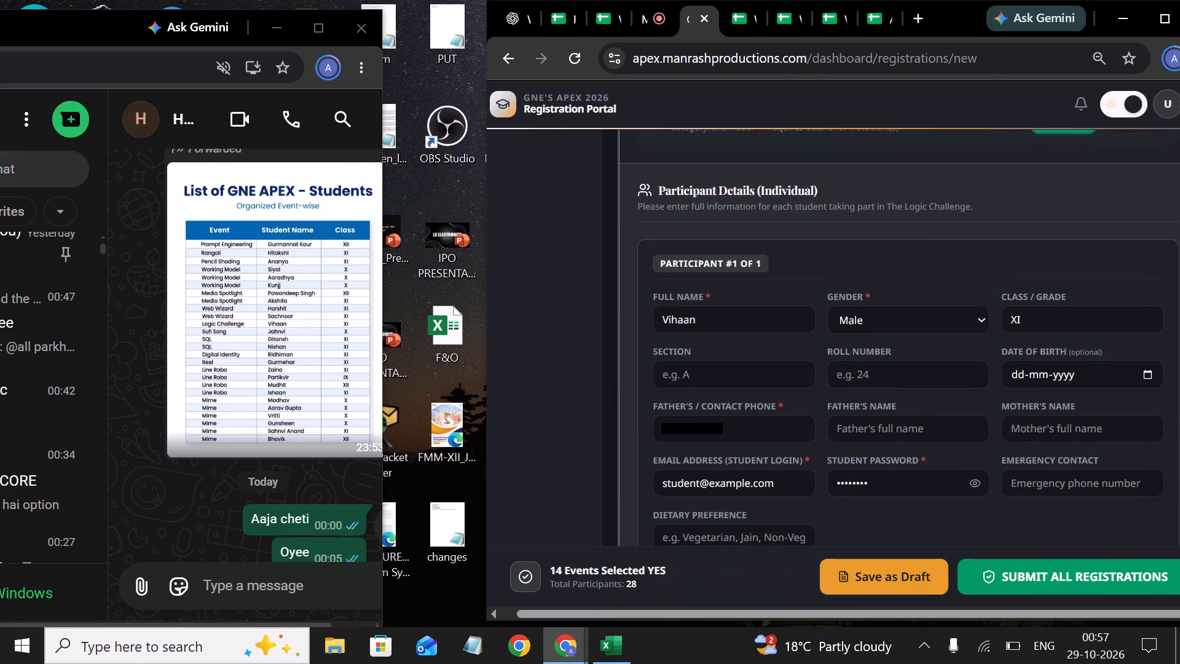
pyautogui.scroll(-4, 910, 484)
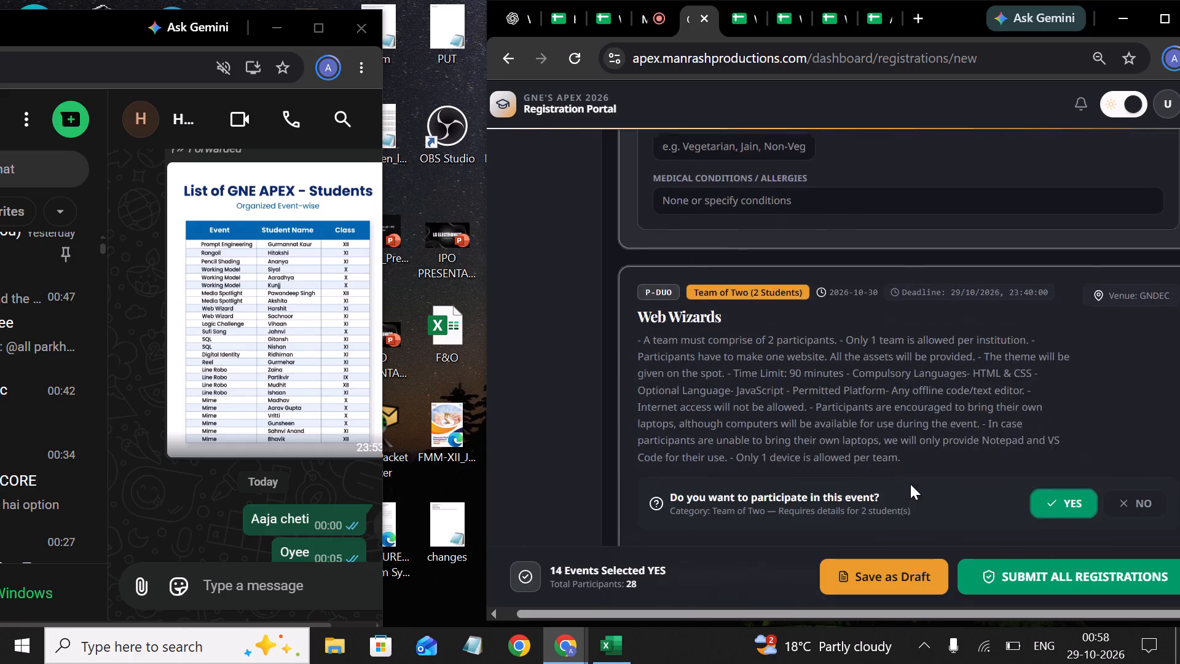
pyautogui.scroll(-4, 910, 484)
pyautogui.scroll(-1, 860, 386)
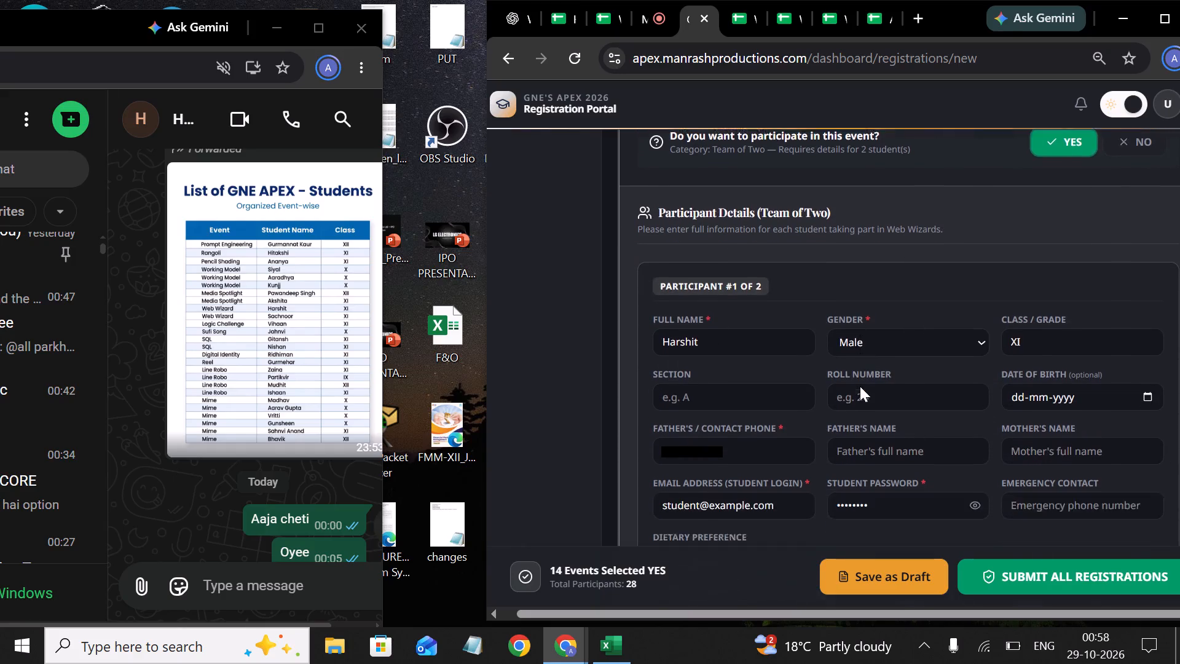
pyautogui.scroll(-1, 860, 386)
pyautogui.scroll(-4, 916, 500)
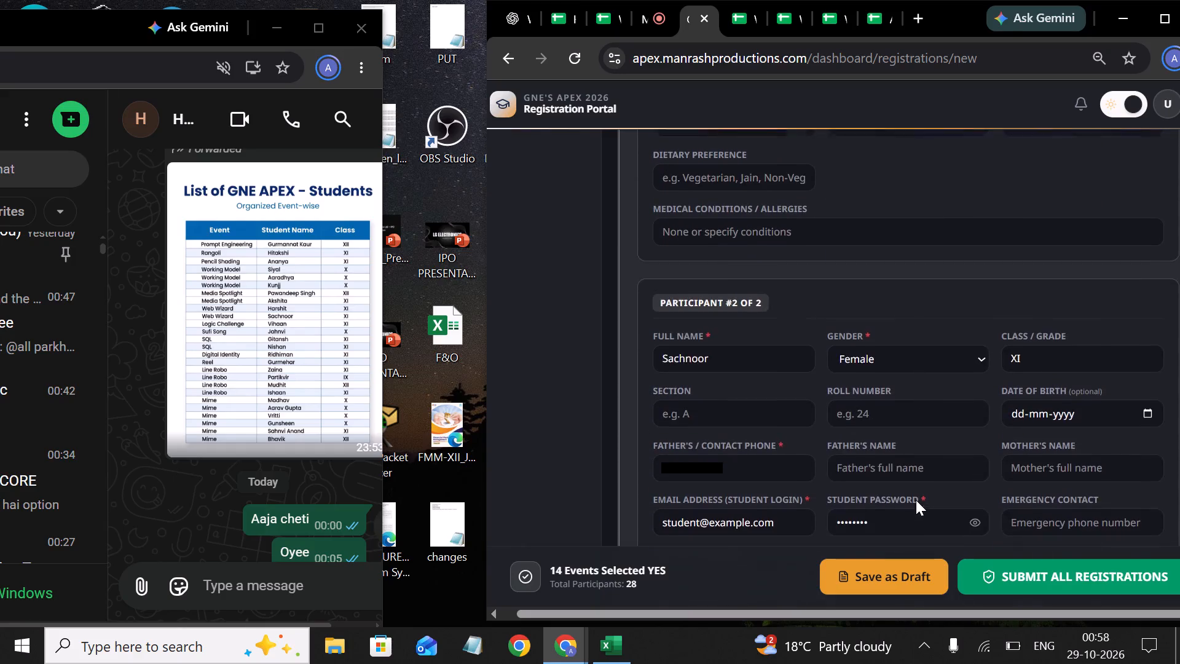
pyautogui.scroll(-2, 906, 537)
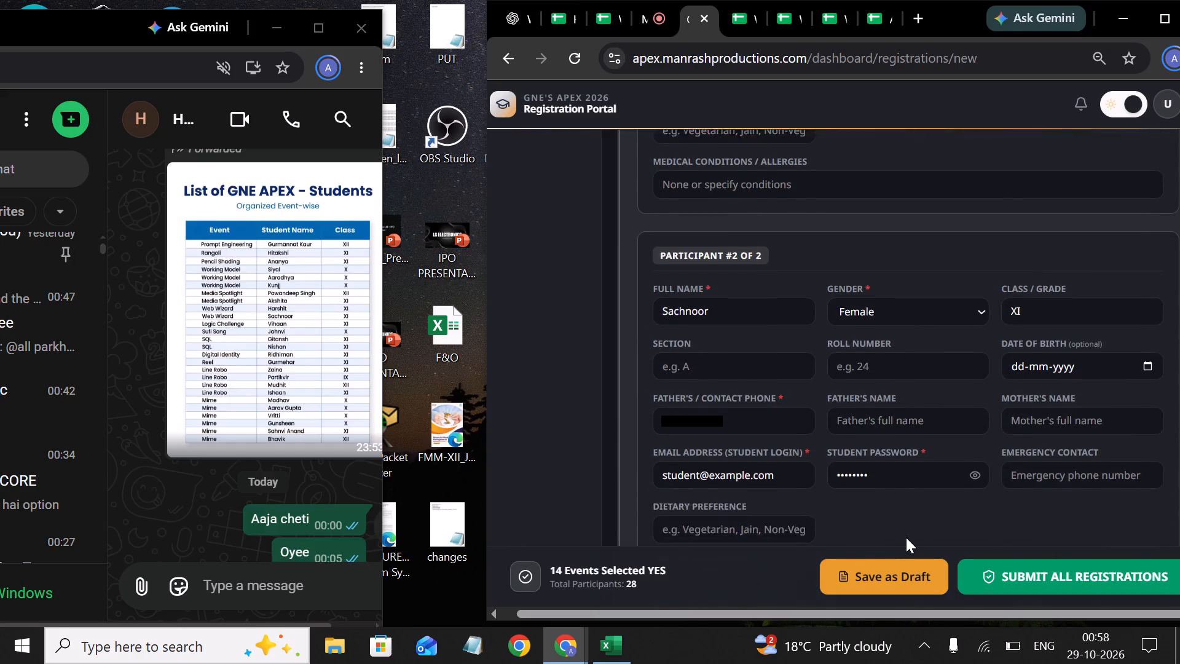
# Check the participant details of the Working Model Quest and SQL Masters teams for missing required fields.
pyautogui.scroll(-3, 906, 537)
pyautogui.scroll(-3, 834, 489)
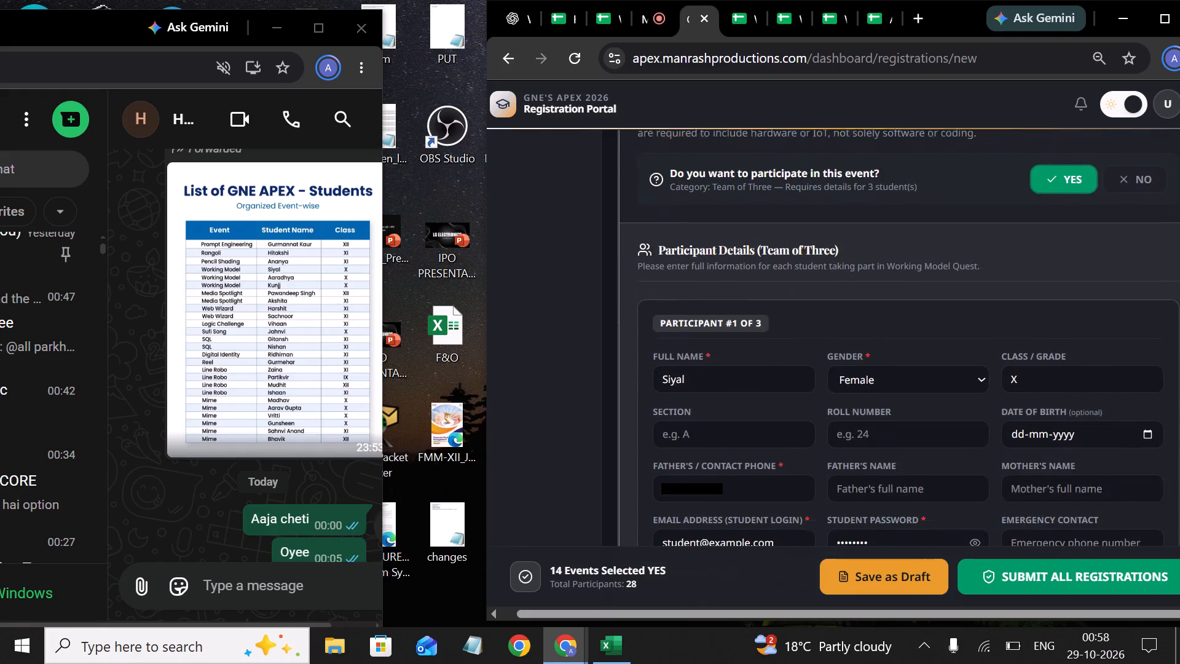
pyautogui.scroll(-1, 834, 489)
pyautogui.scroll(-2, 892, 524)
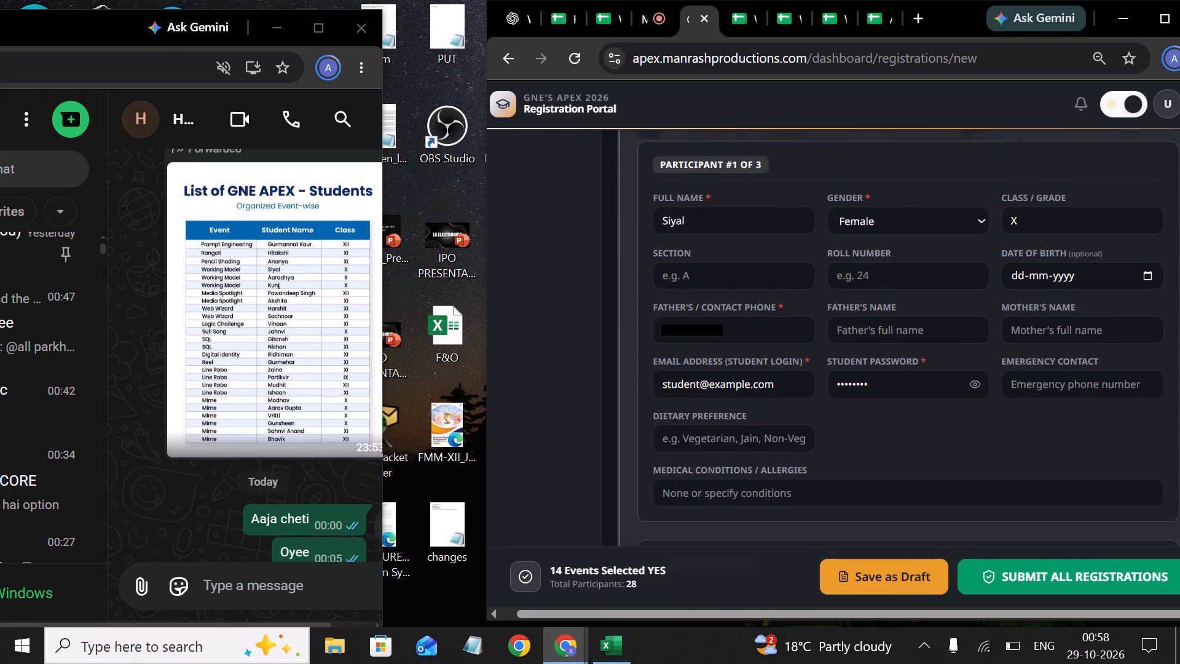
pyautogui.scroll(-2, 892, 524)
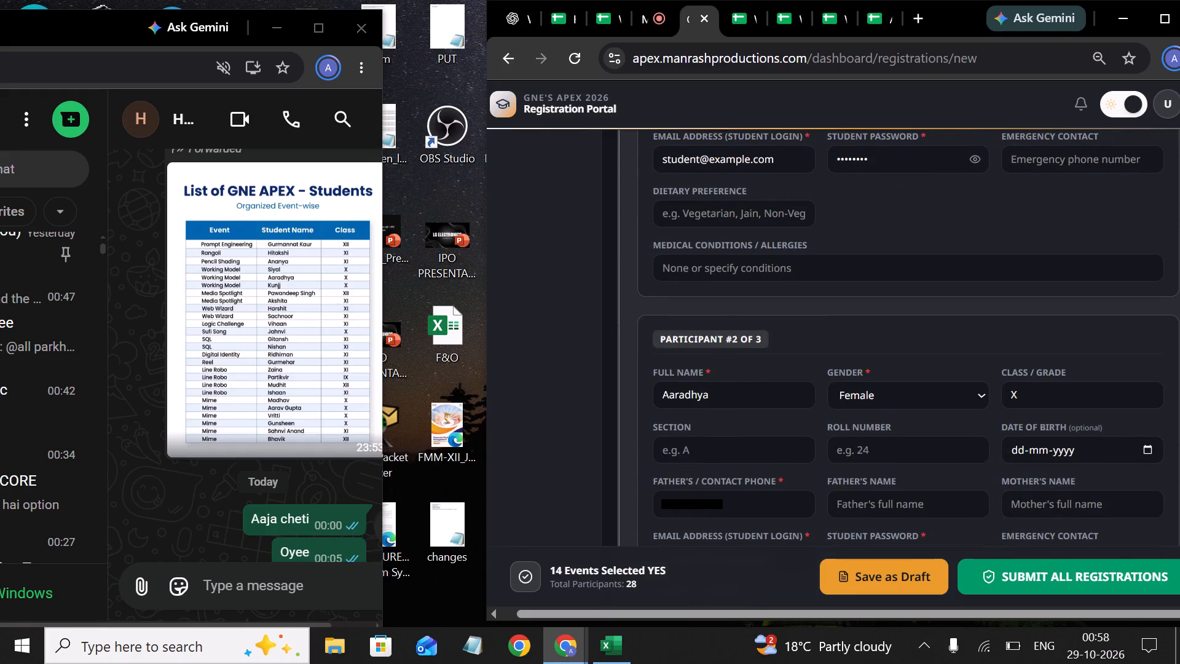
pyautogui.scroll(-5, 838, 497)
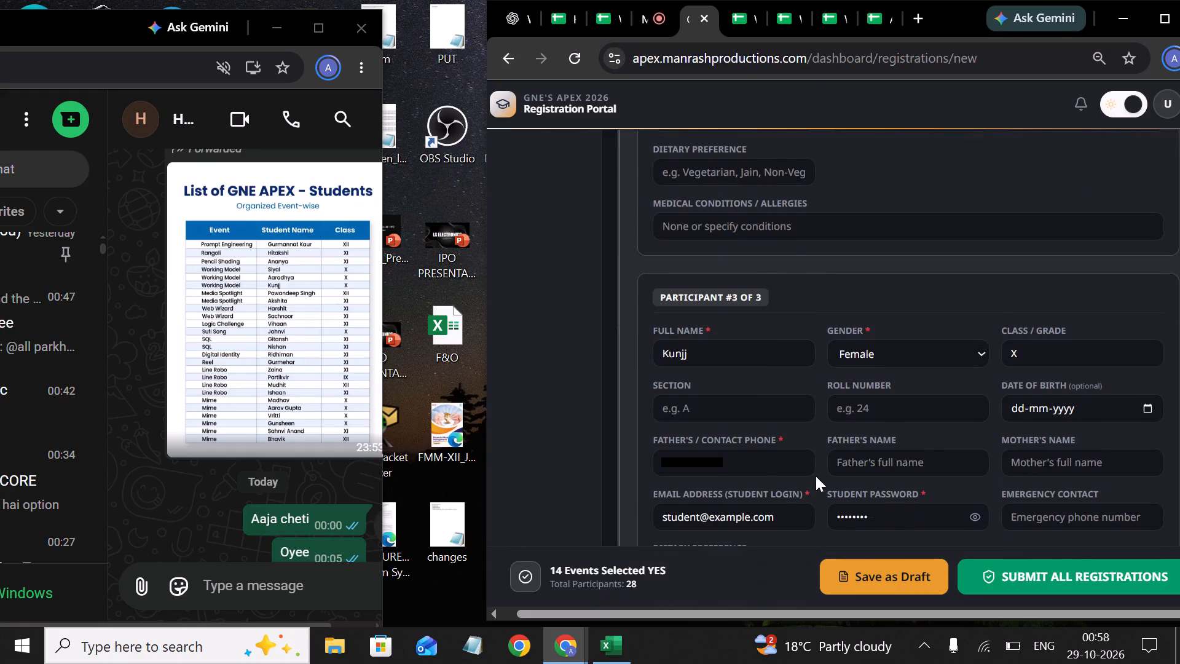
pyautogui.scroll(-3, 874, 518)
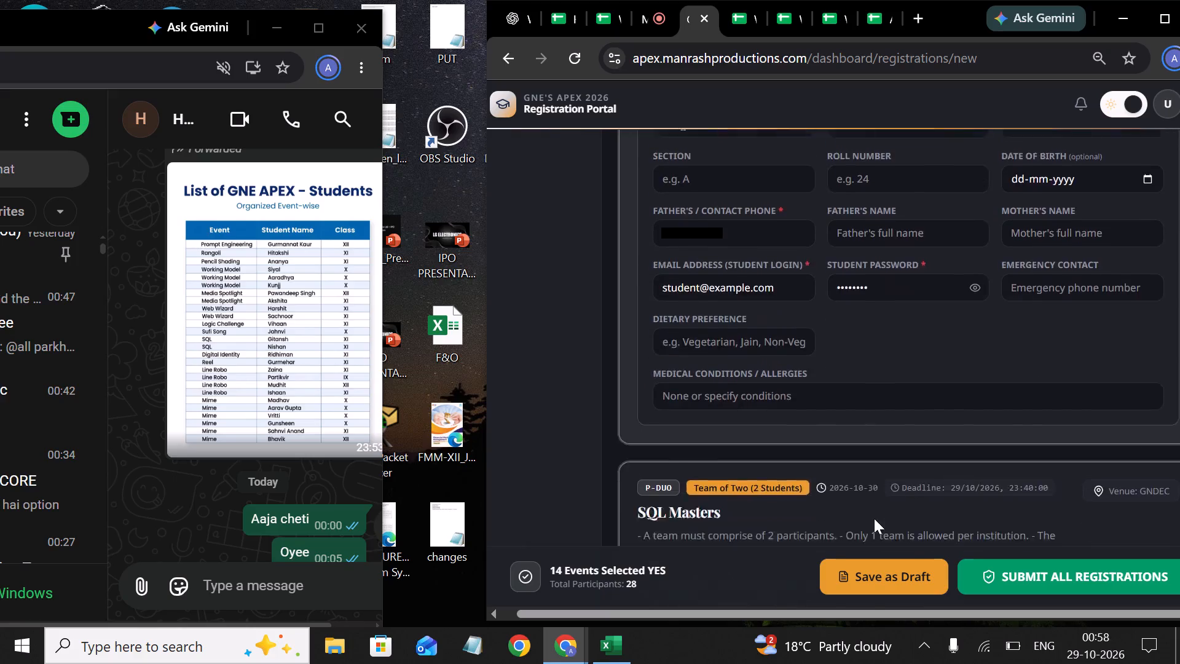
pyautogui.scroll(-4, 874, 518)
pyautogui.scroll(-1, 782, 496)
pyautogui.scroll(-4, 900, 473)
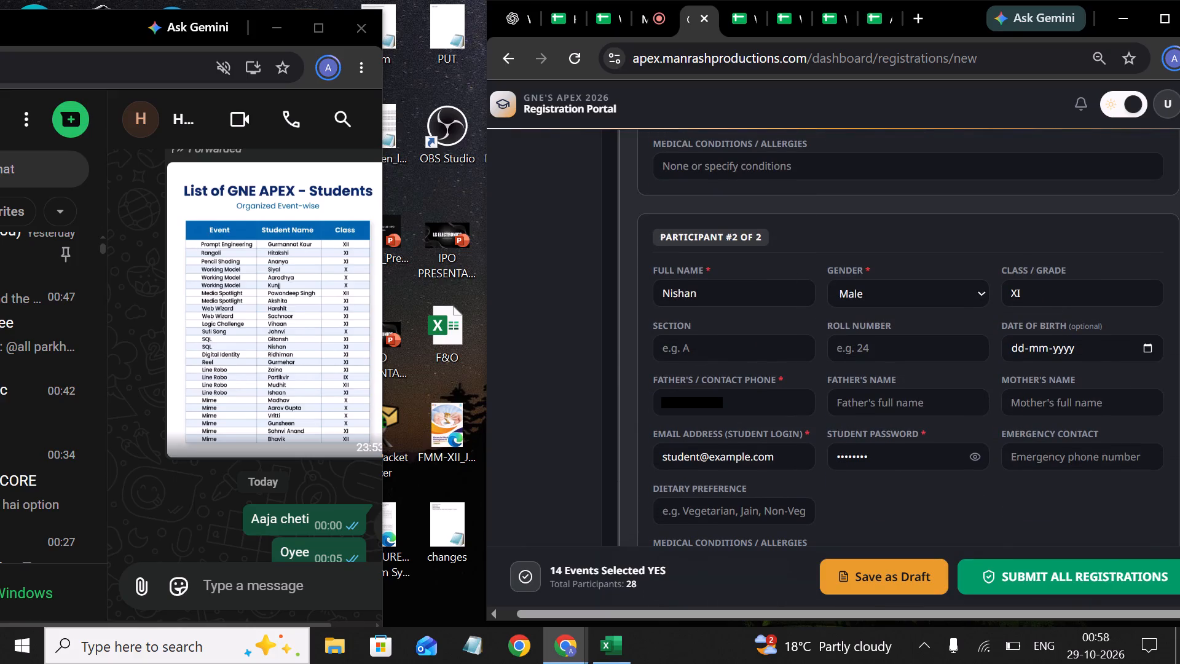
# Check the participant details from Sufi Singing through My Best Classroom Management Trick for missing required fields.
pyautogui.scroll(-4, 887, 457)
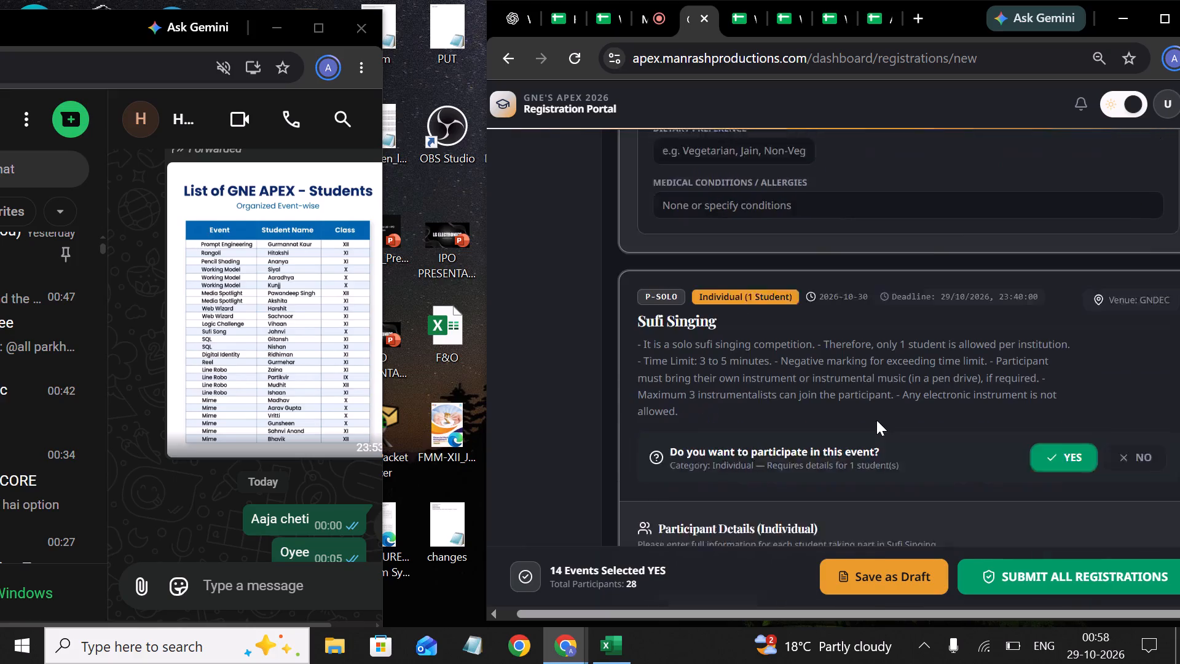
pyautogui.scroll(-3, 876, 420)
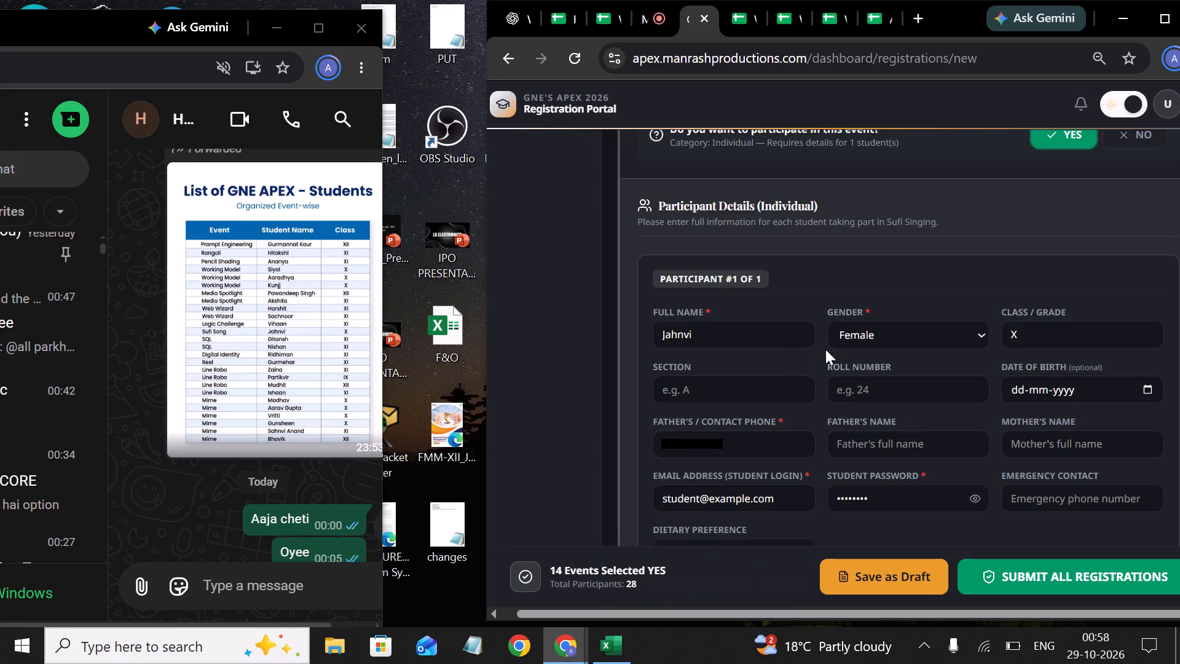
pyautogui.scroll(-5, 861, 511)
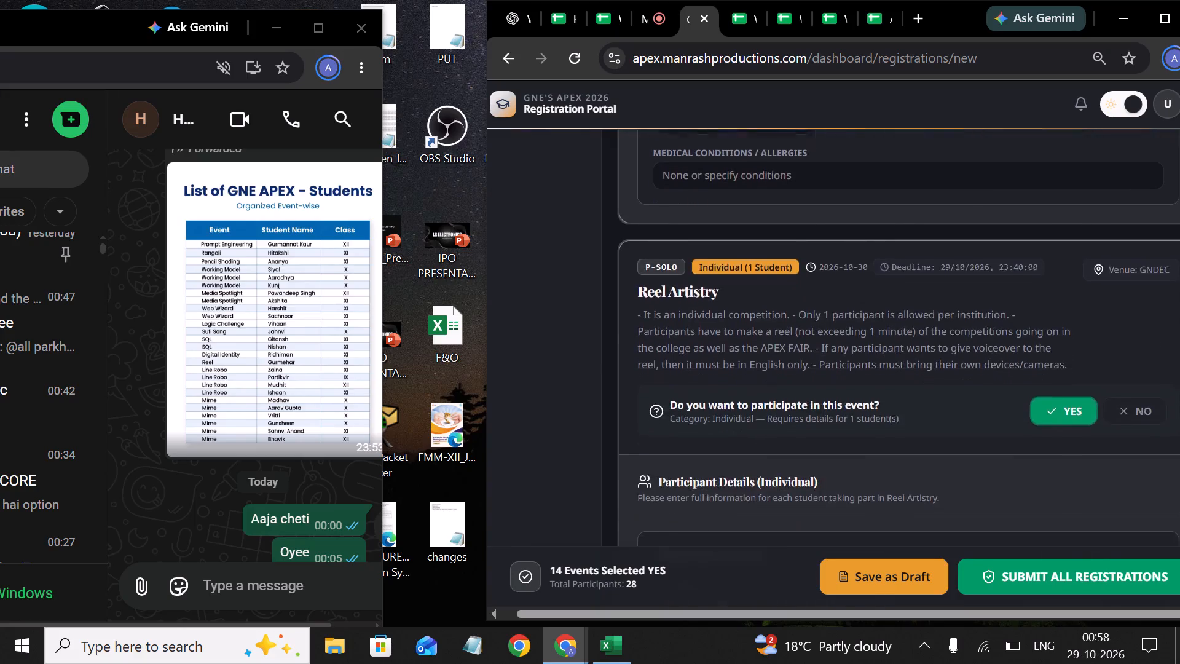
pyautogui.scroll(-2, 861, 511)
pyautogui.scroll(-1, 852, 460)
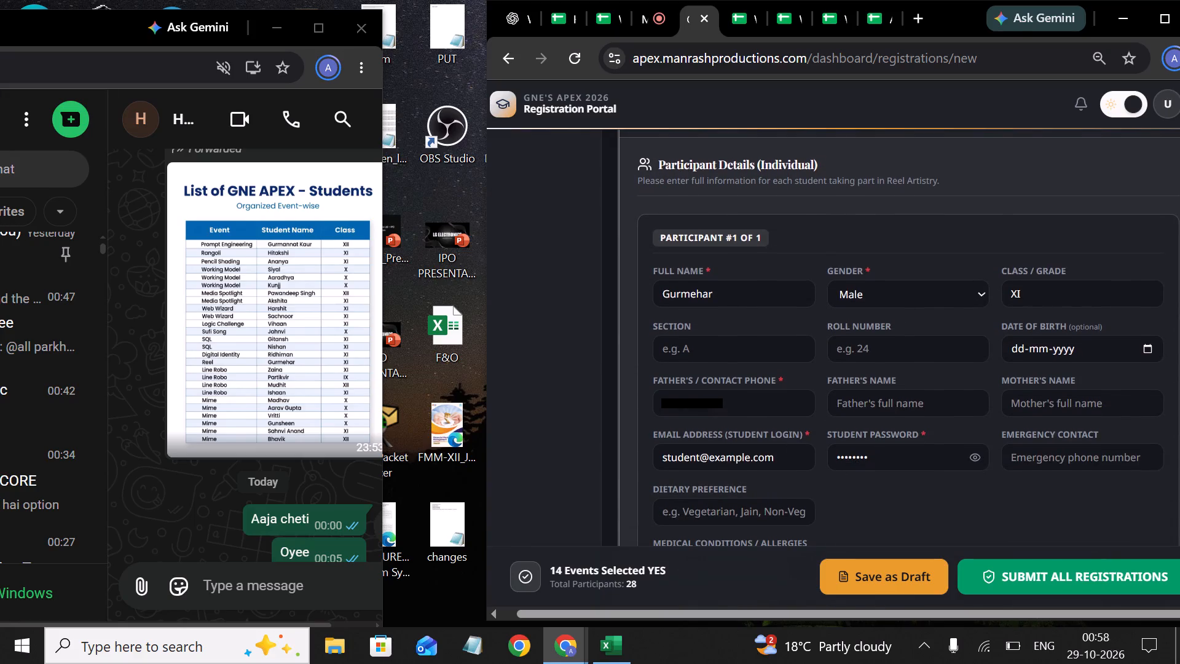
pyautogui.scroll(-7, 888, 460)
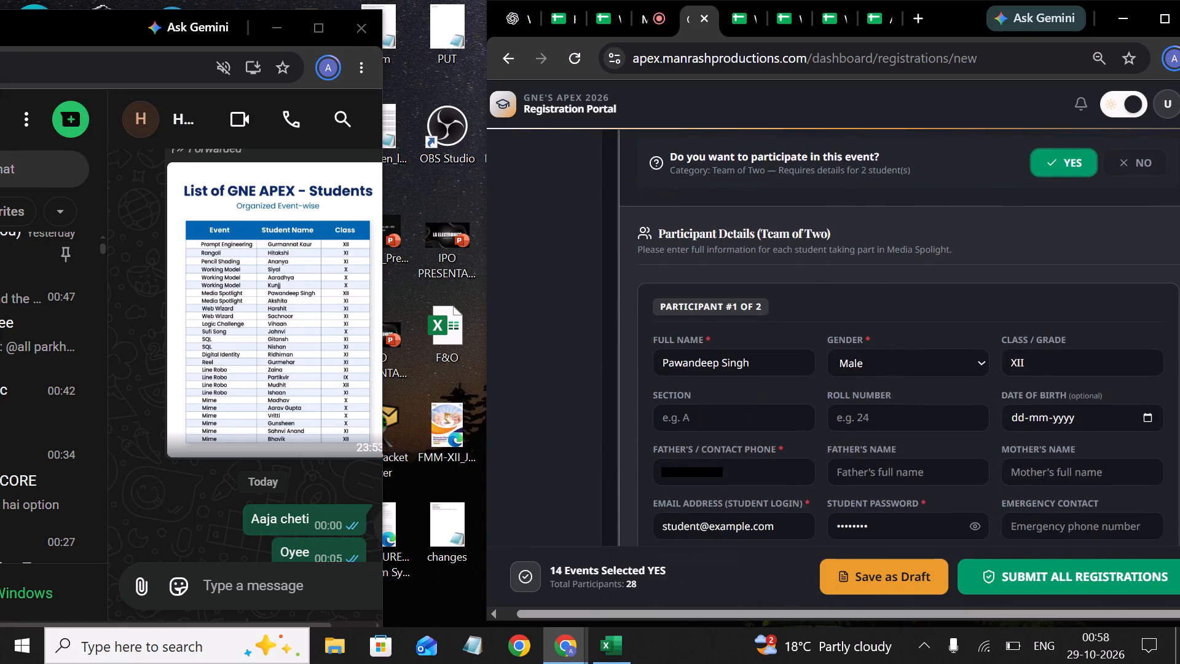
pyautogui.scroll(-6, 883, 415)
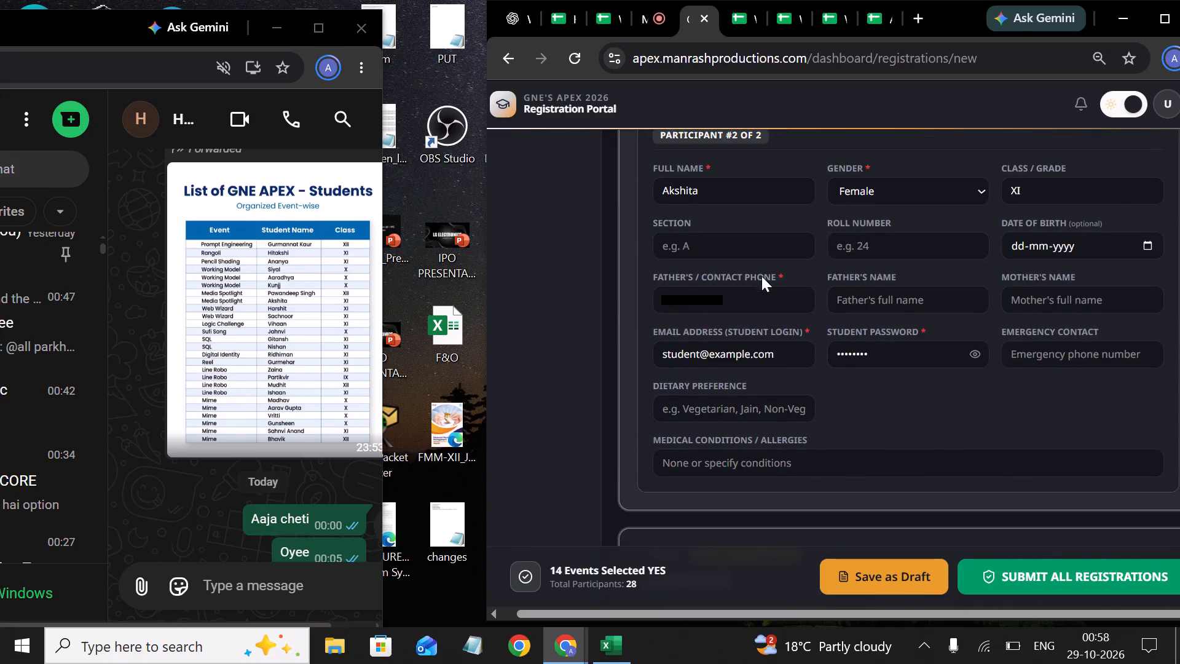
pyautogui.scroll(-4, 897, 400)
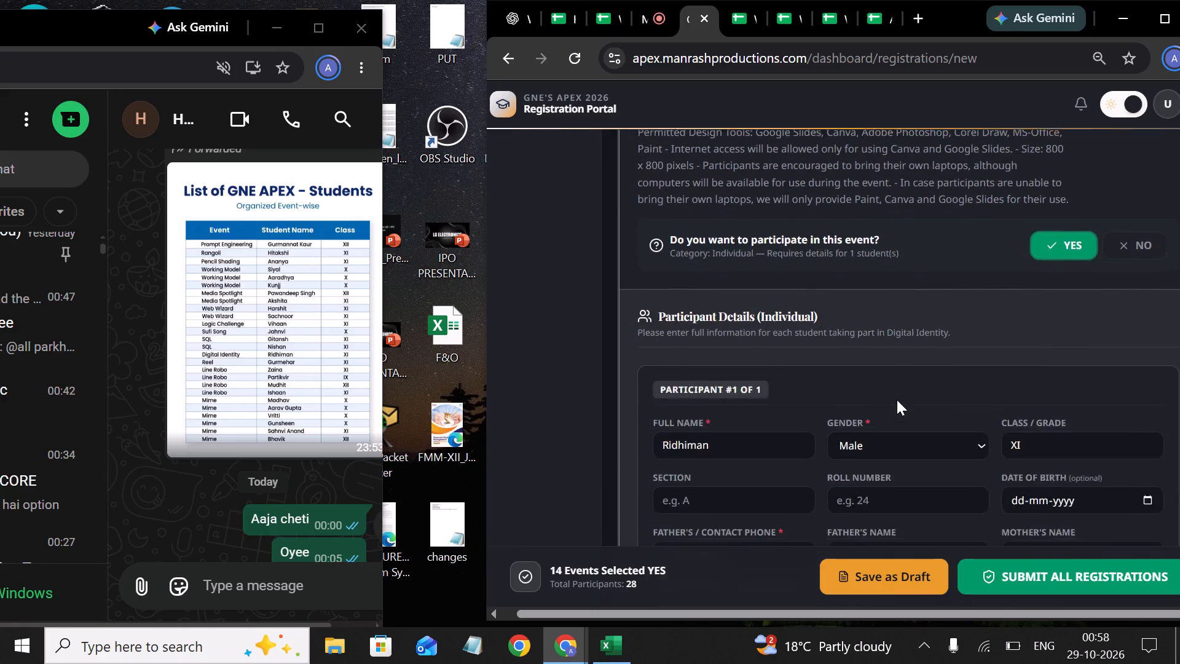
pyautogui.scroll(-2, 897, 400)
pyautogui.scroll(-2, 893, 488)
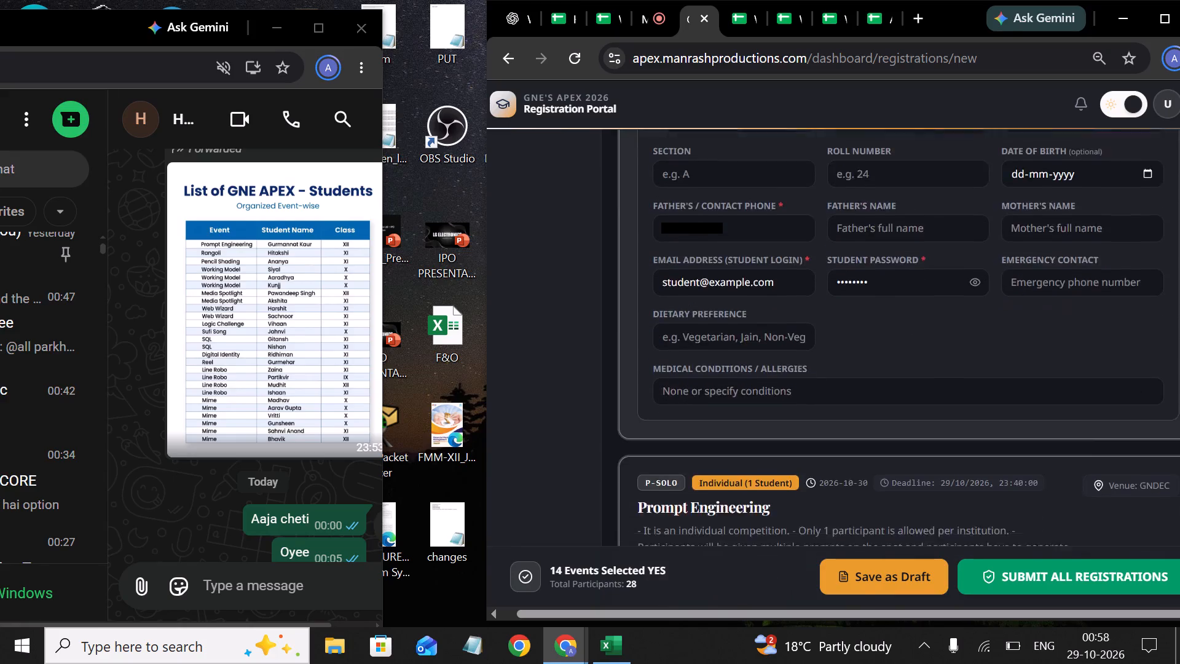
pyautogui.scroll(-5, 893, 488)
pyautogui.scroll(-1, 865, 443)
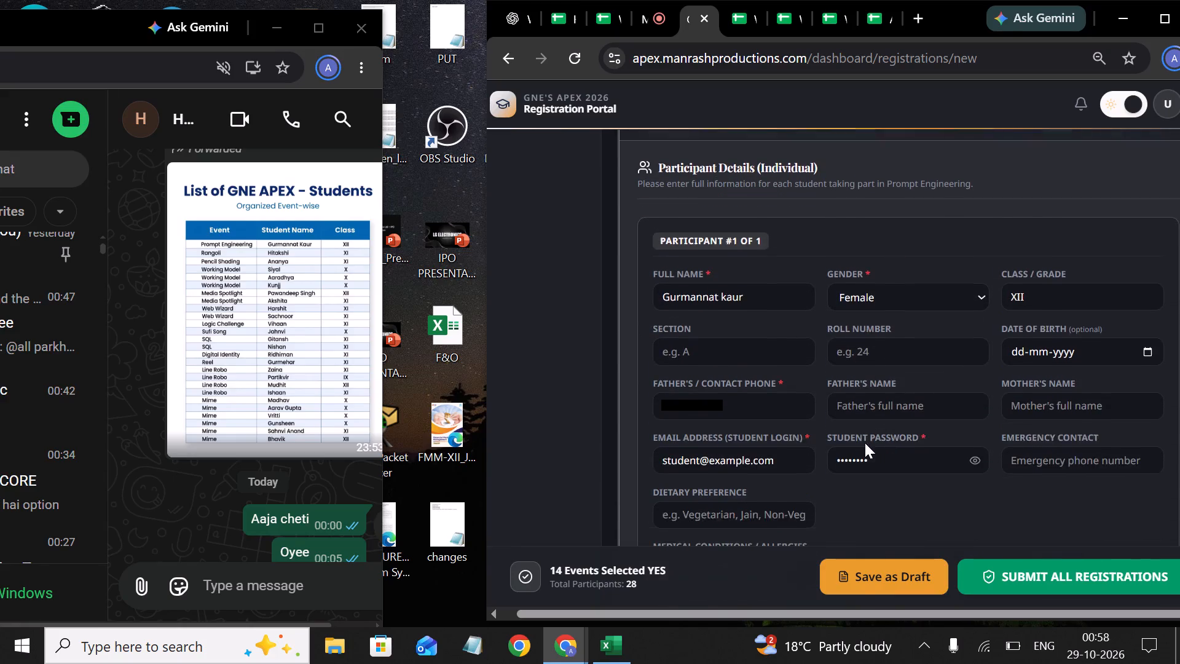
pyautogui.scroll(-7, 865, 443)
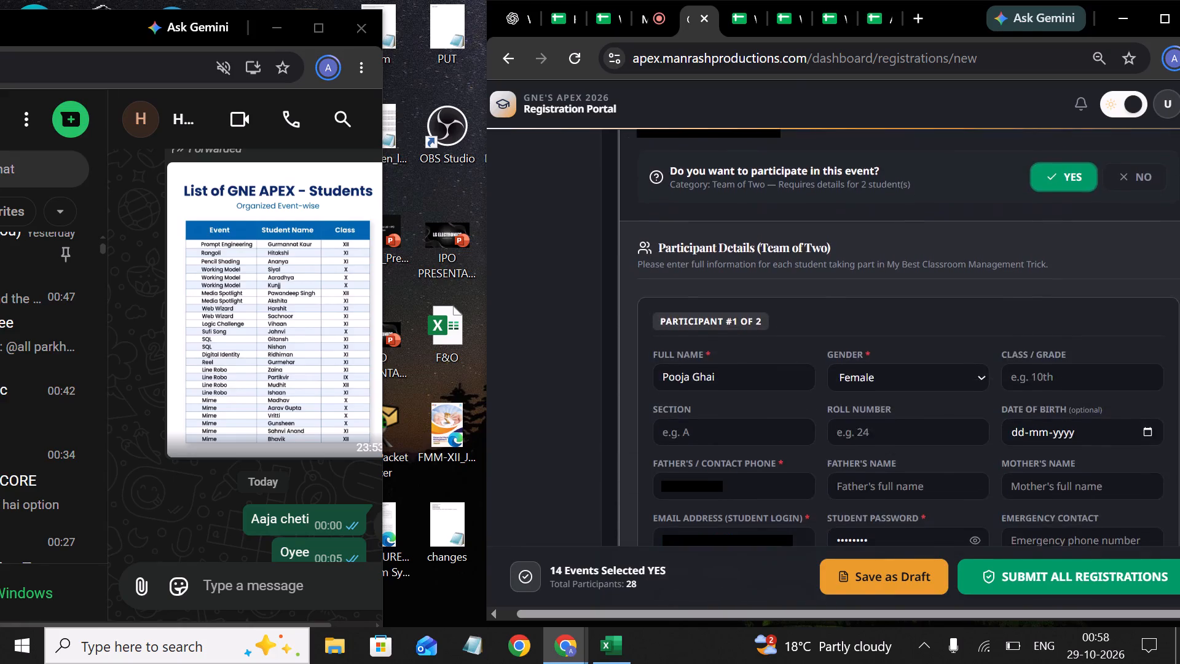
# Complete the unfinished student login email address of participant #5 in the Mime team with the ending .com.
pyautogui.scroll(-1, 884, 439)
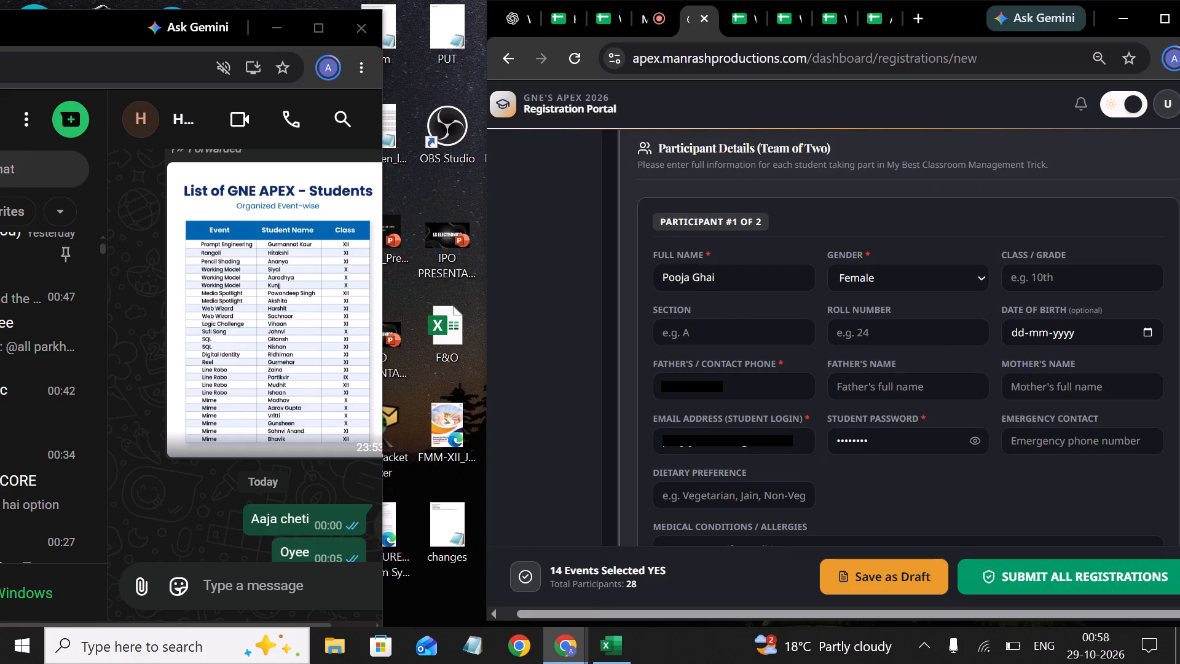
pyautogui.scroll(-5, 903, 434)
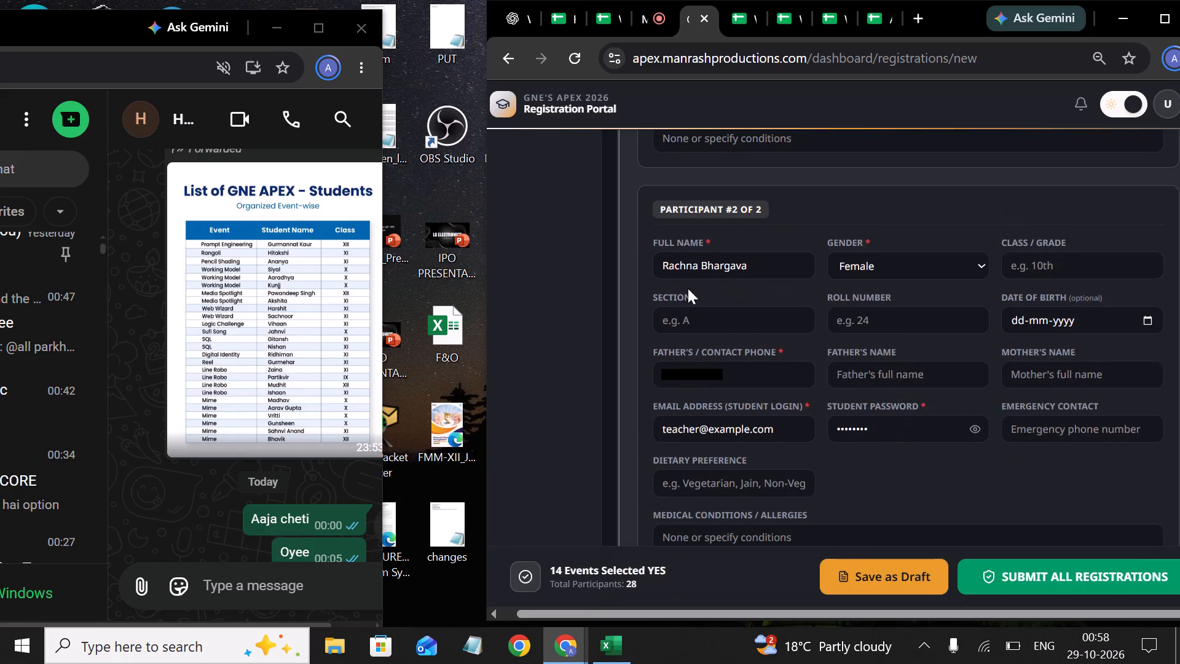
pyautogui.scroll(-7, 908, 409)
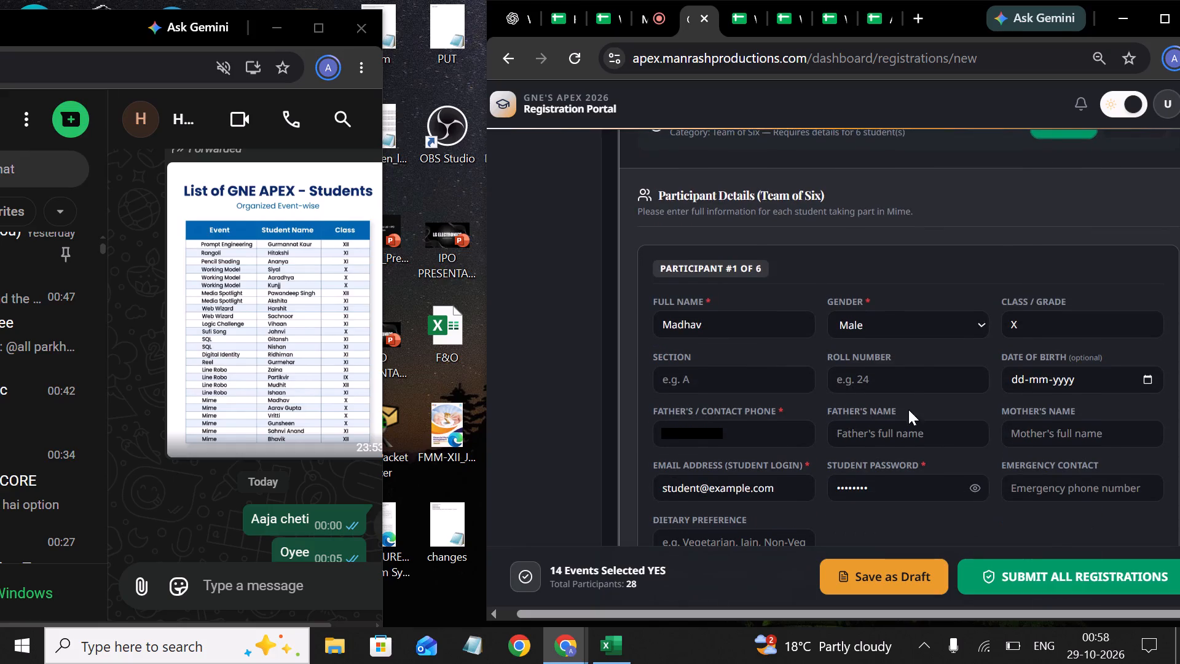
pyautogui.scroll(-4, 872, 488)
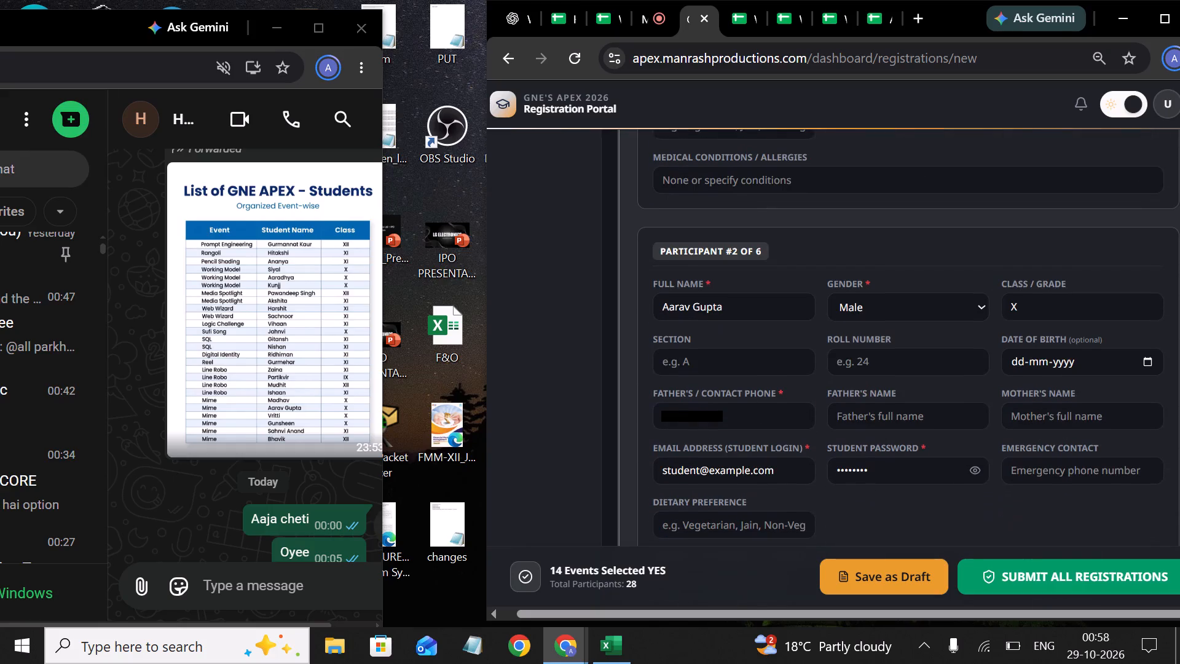
pyautogui.scroll(-4, 853, 507)
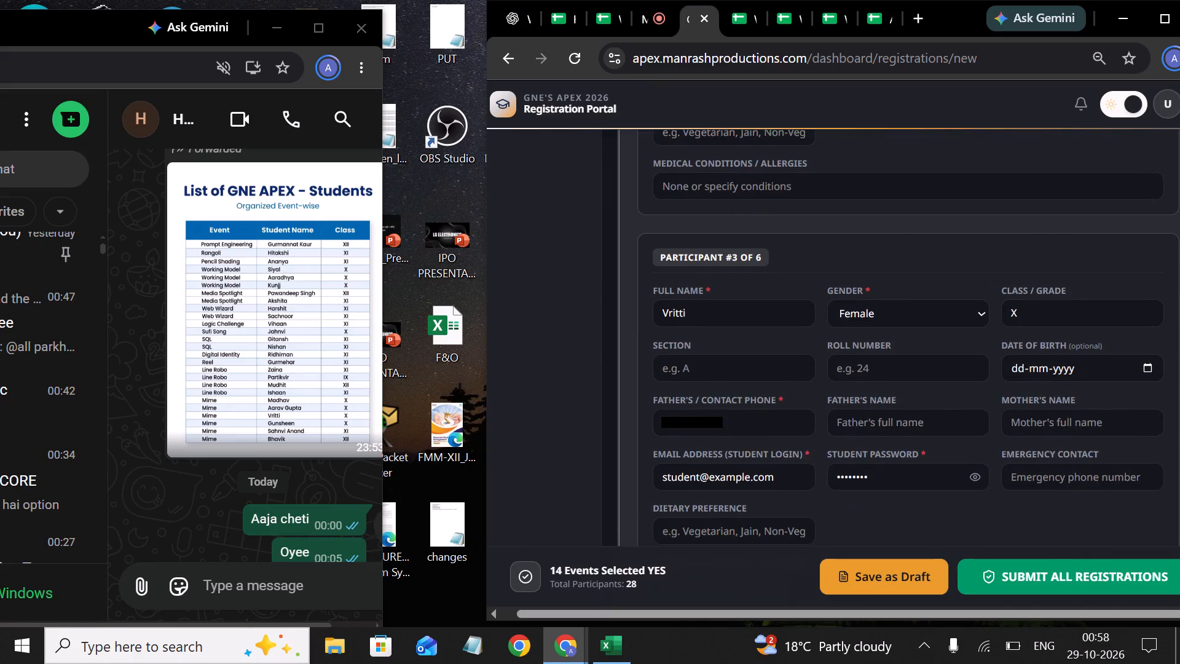
pyautogui.scroll(-6, 876, 478)
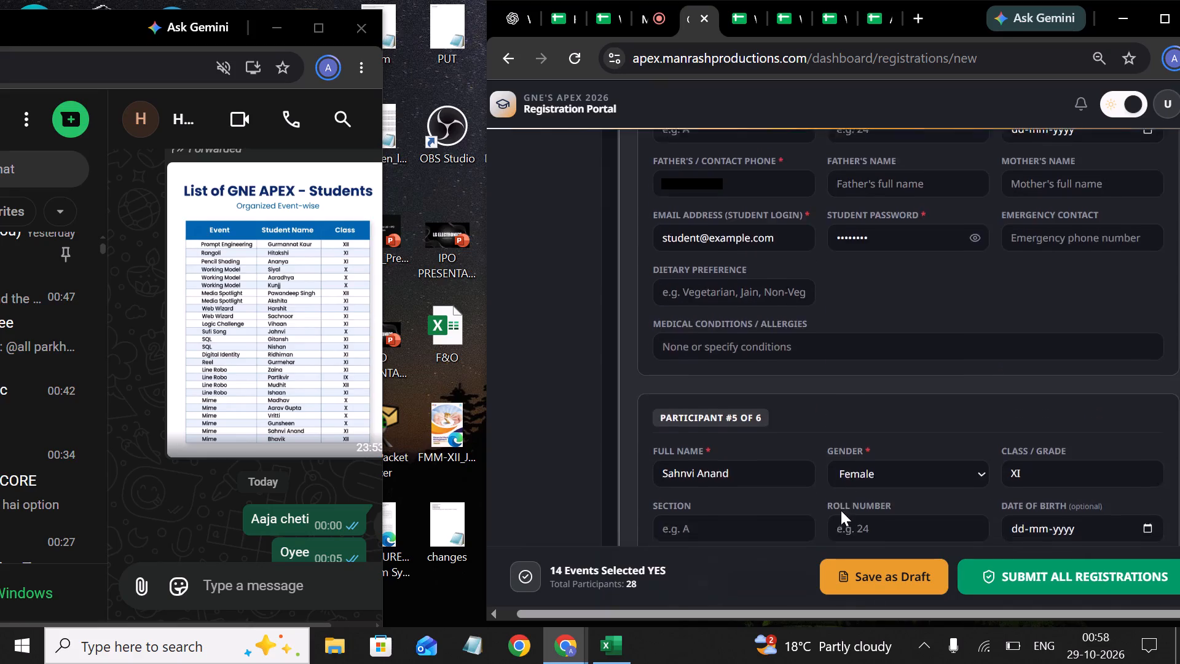
pyautogui.scroll(-2, 841, 510)
pyautogui.click(756, 467)
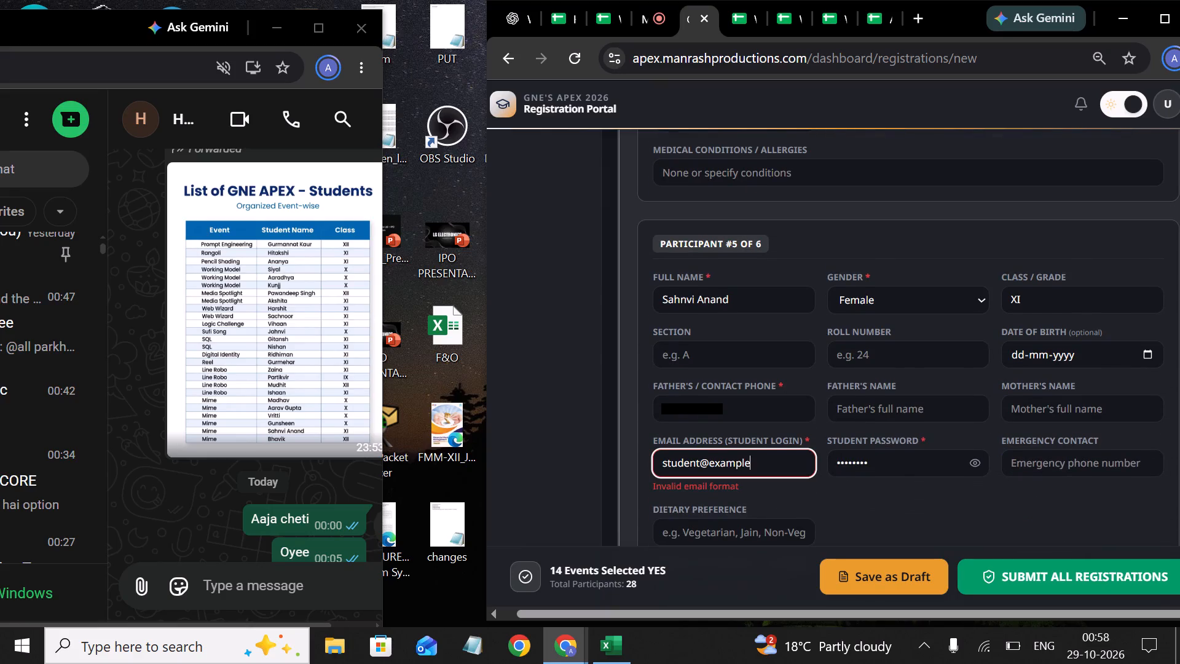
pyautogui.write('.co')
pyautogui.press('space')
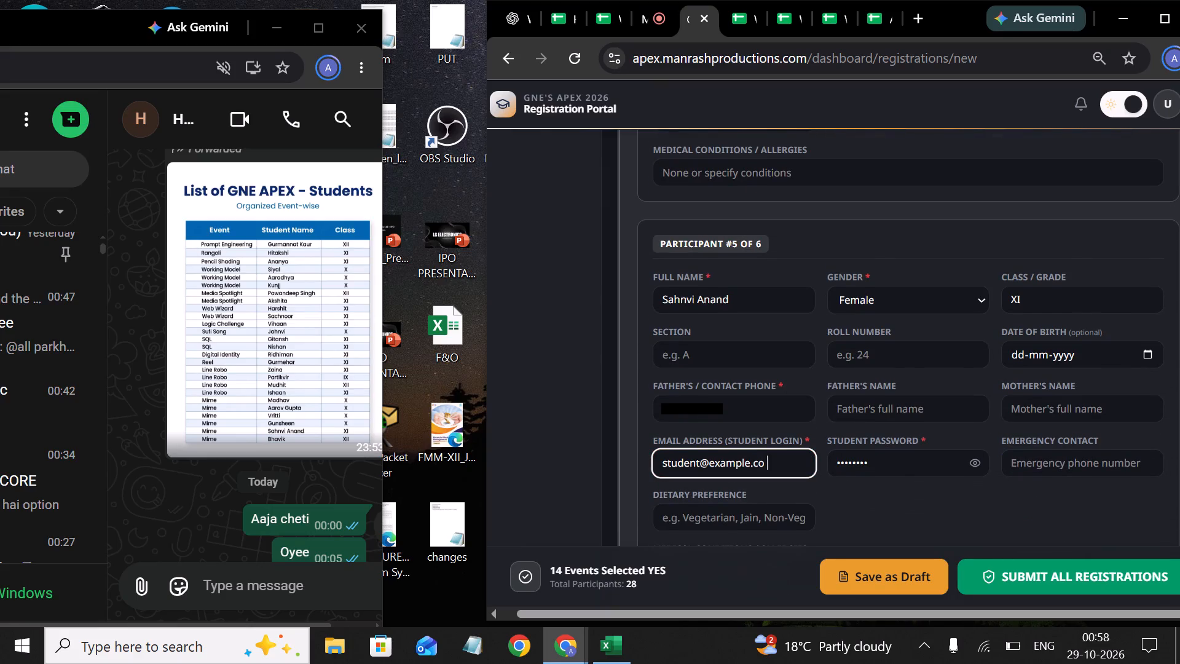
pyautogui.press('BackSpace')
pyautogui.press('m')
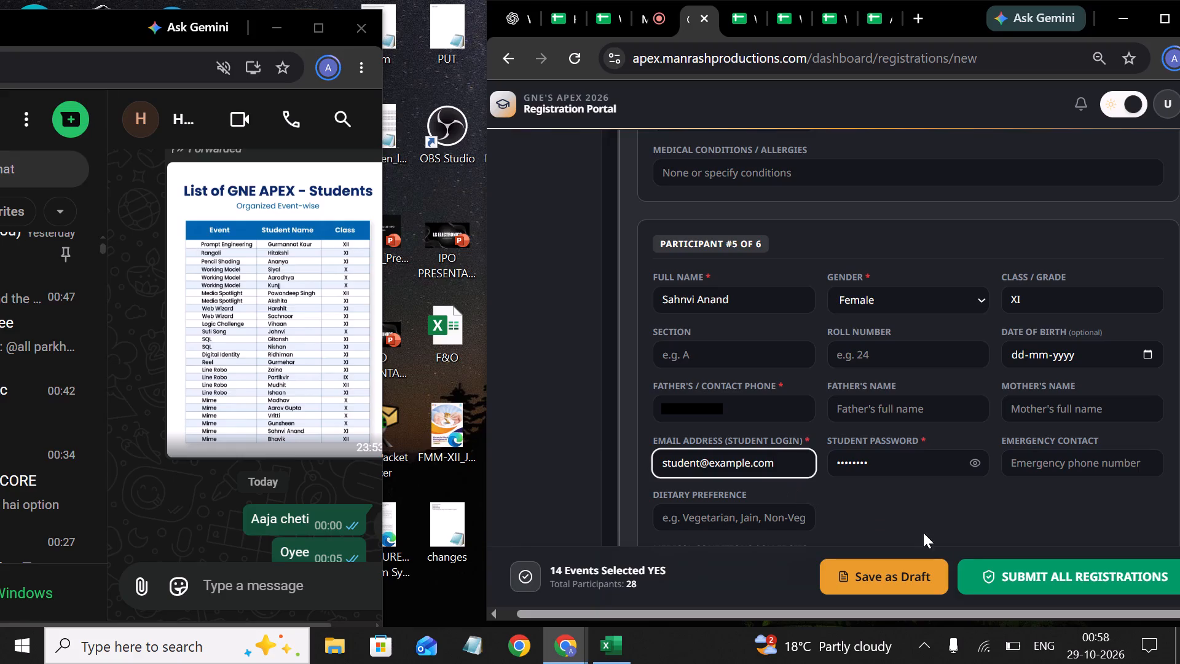
# Submit all the event registrations.
pyautogui.click(981, 572)
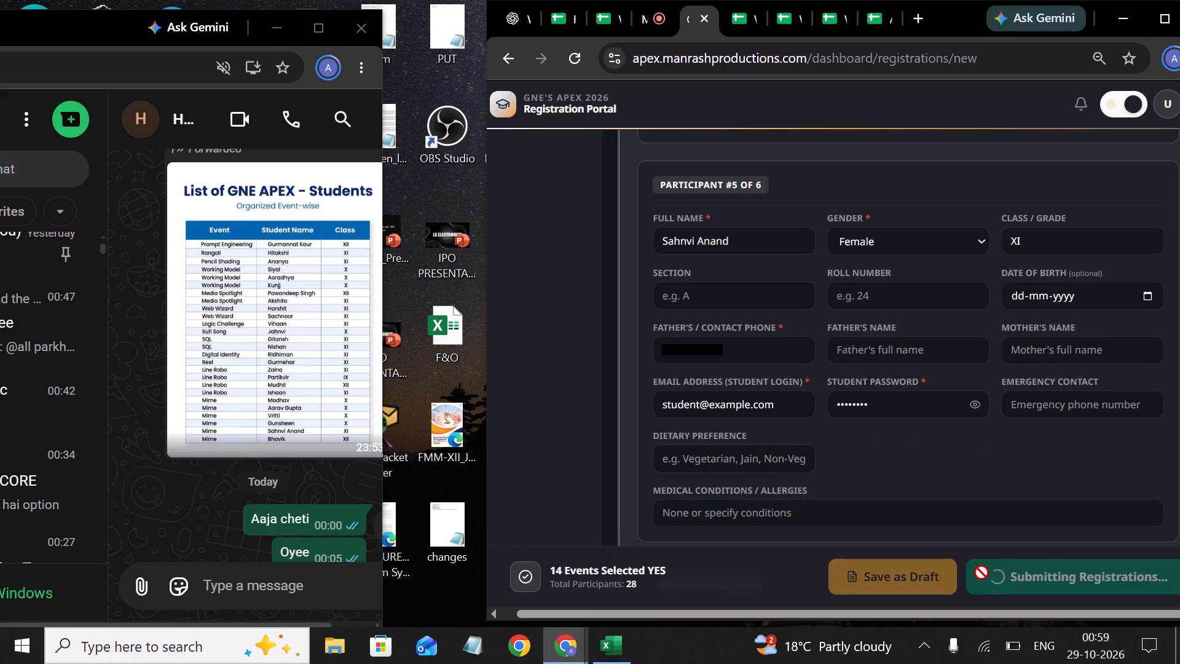
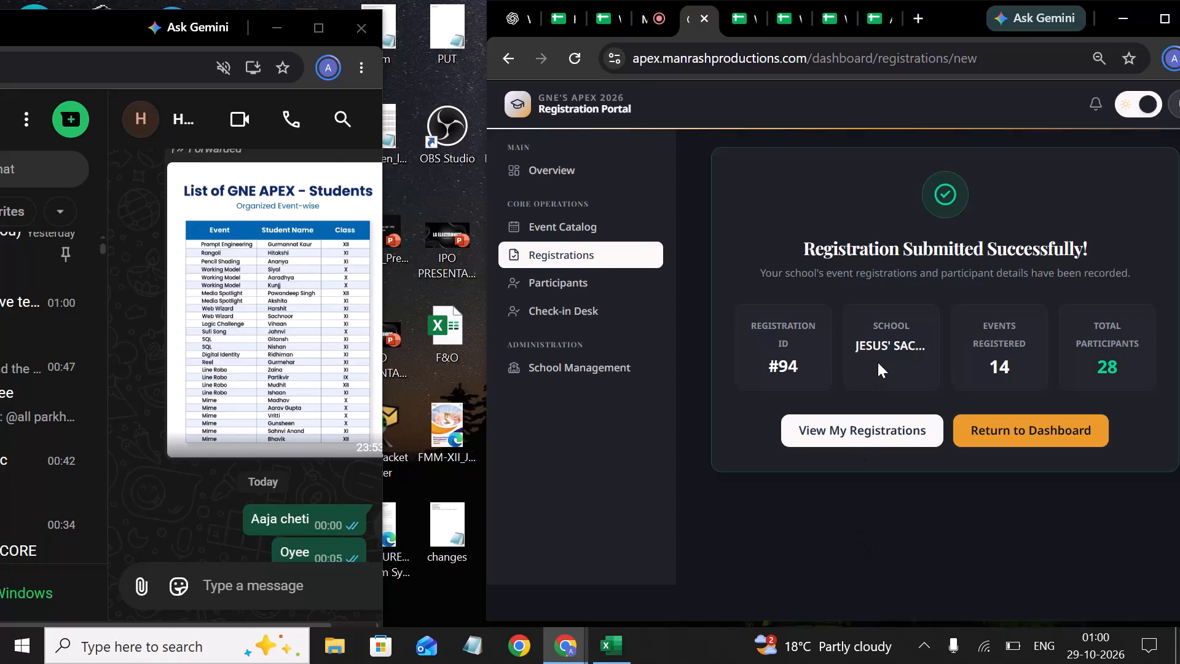
# Return to the registration portal's dashboard overview from the submission confirmation page.
pyautogui.click(1017, 424)
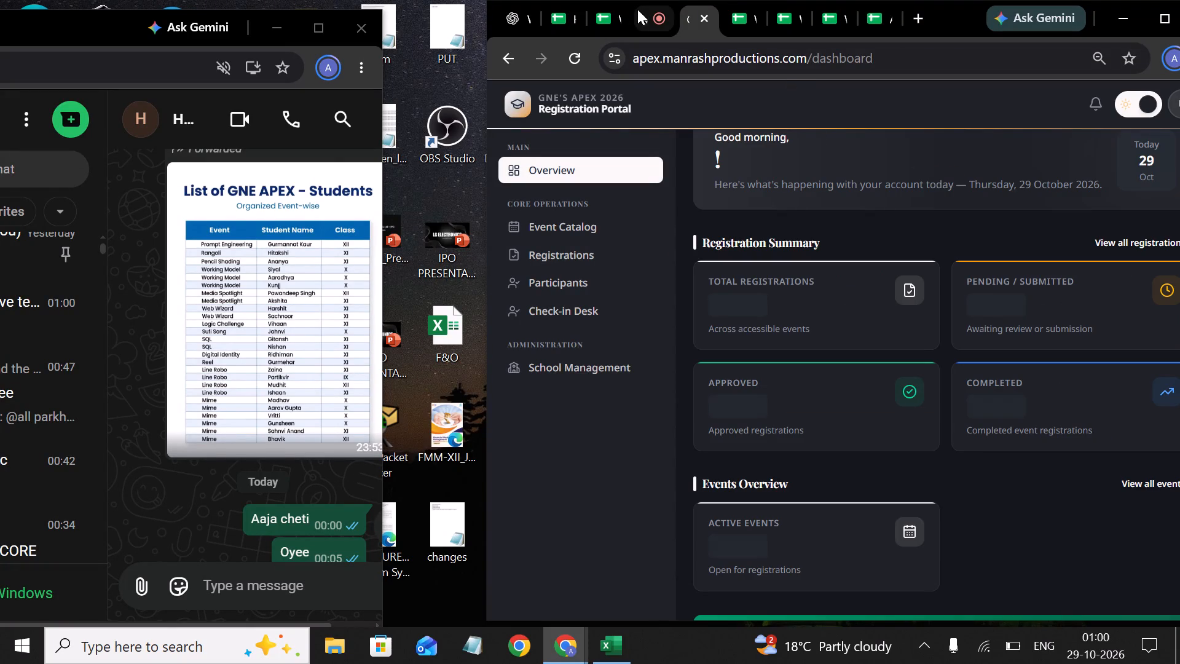
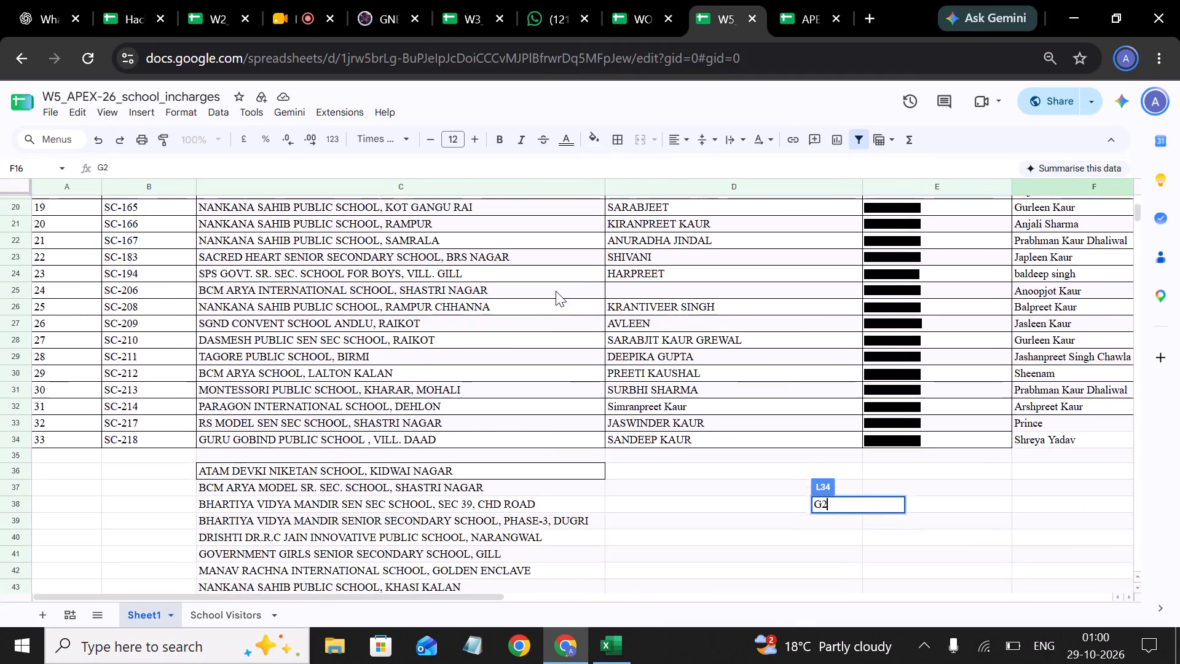
# Review the school incharges sheet, checking the numbered school entries and the unnumbered schools listed beneath them.
pyautogui.scroll(-1, 556, 291)
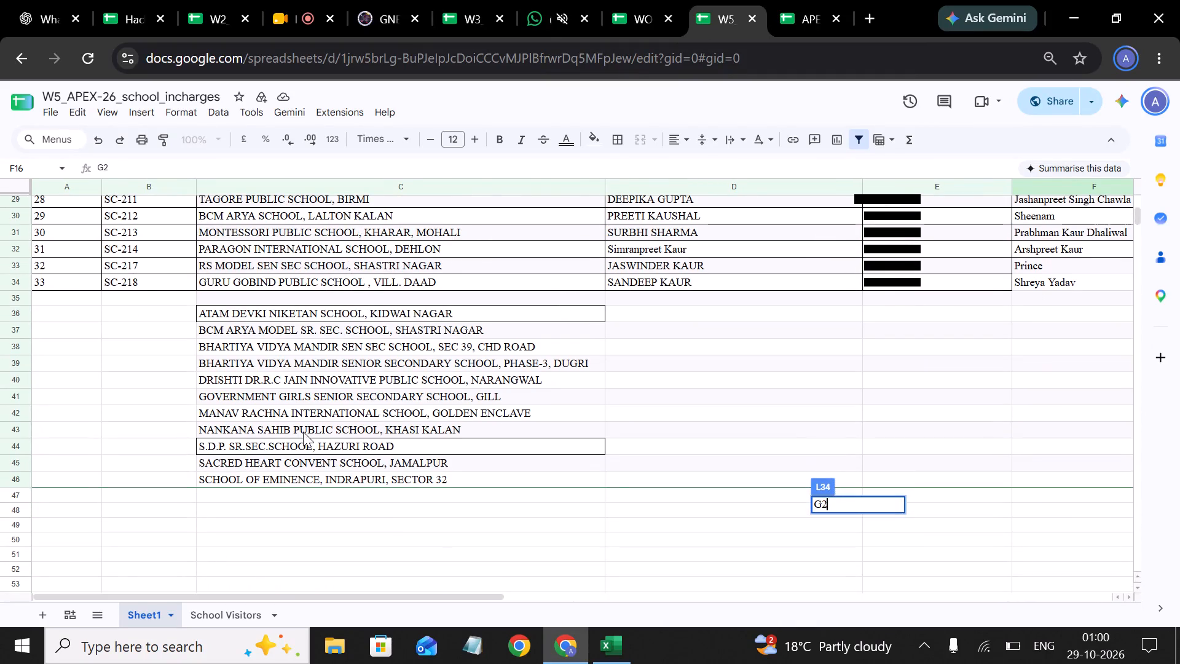
pyautogui.scroll(2, 337, 371)
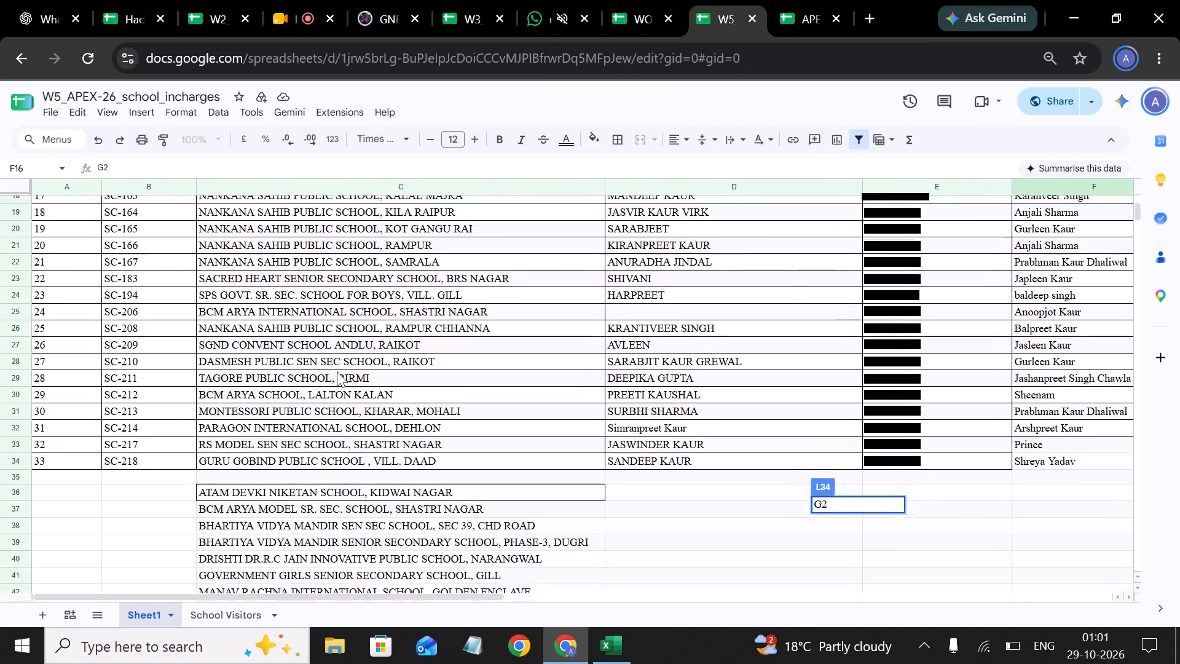
pyautogui.scroll(2, 337, 371)
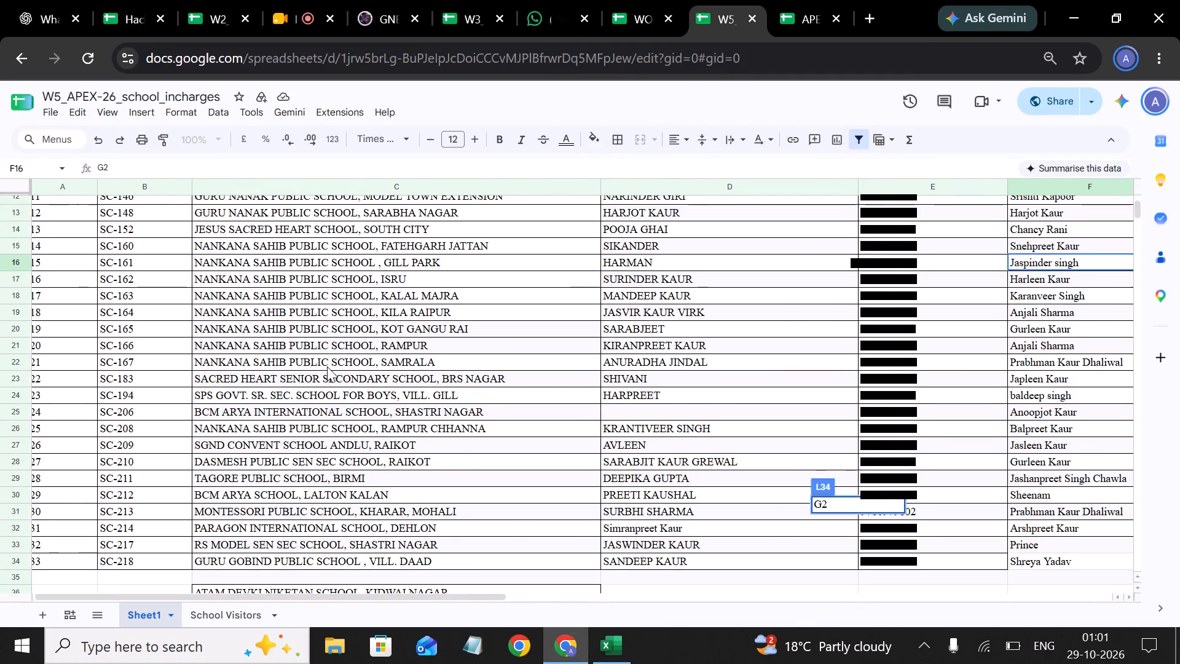
pyautogui.scroll(2, 327, 366)
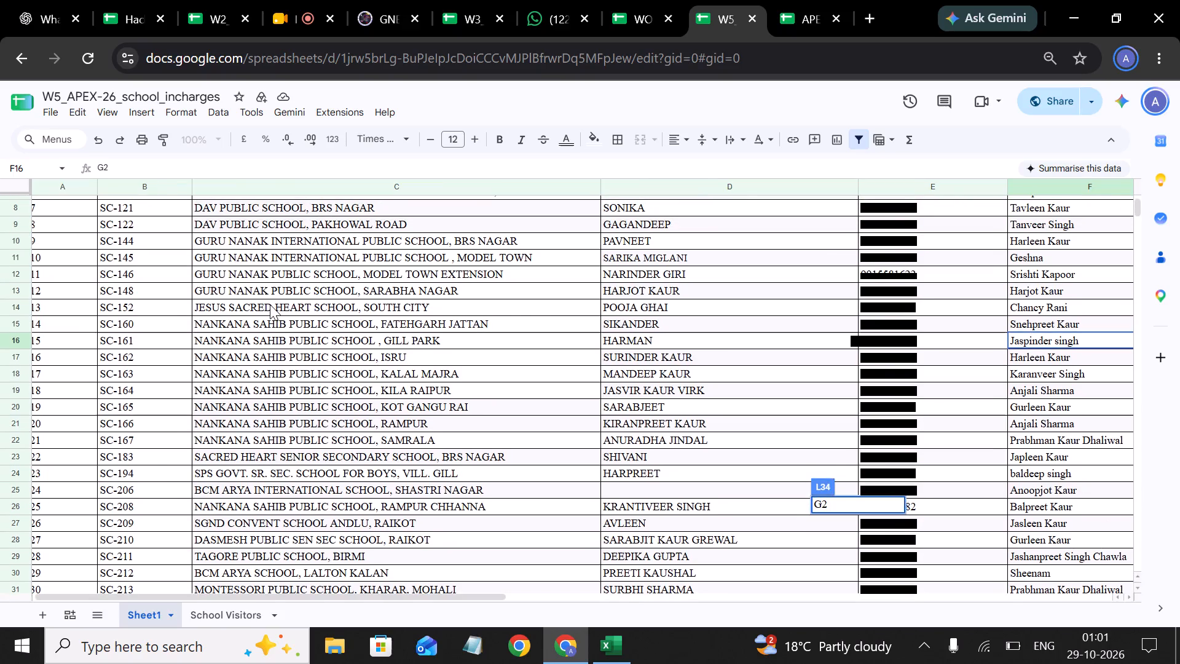
pyautogui.click(270, 304)
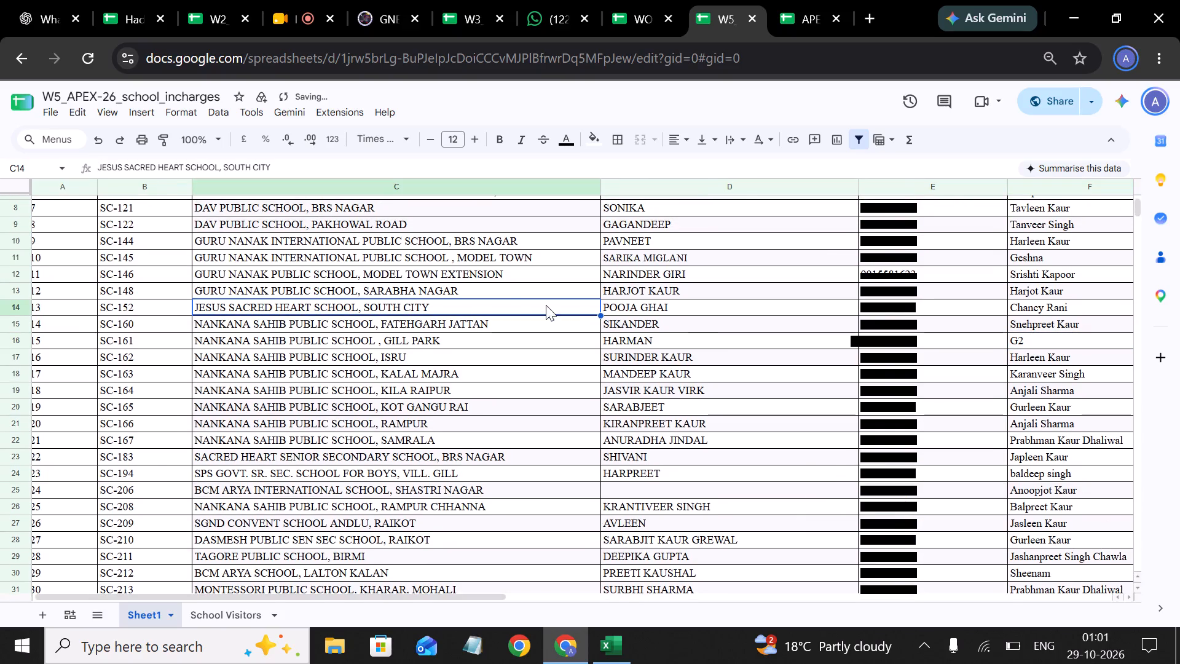
pyautogui.hscroll(-4, 719, 328)
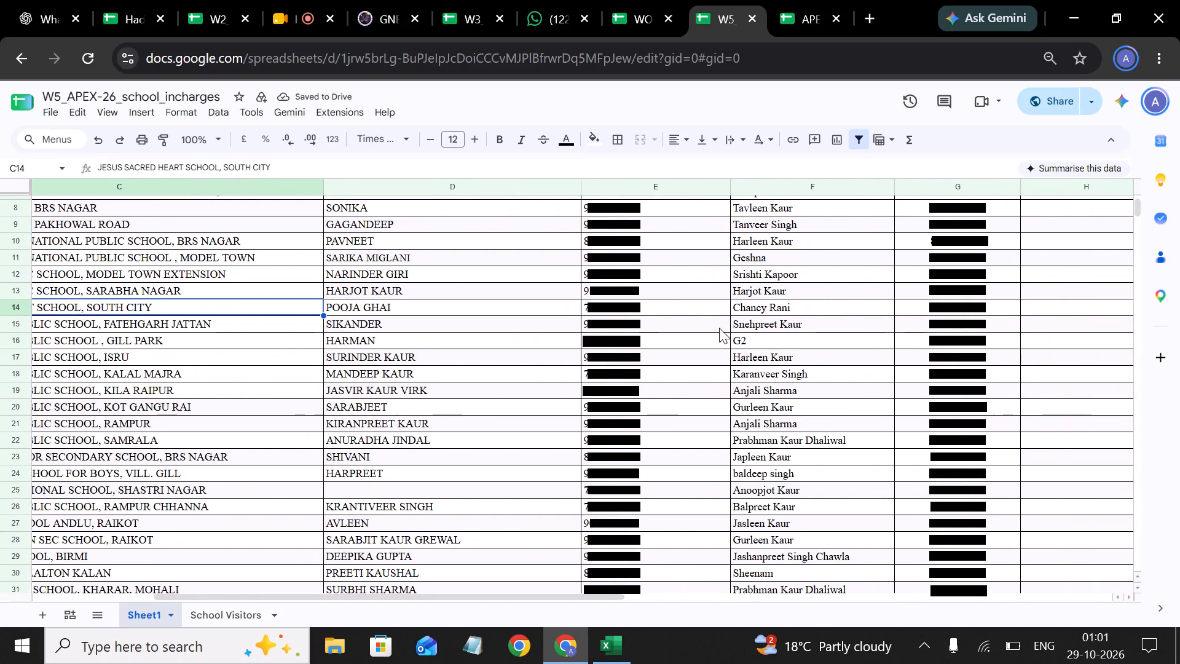
pyautogui.hscroll(3, 719, 328)
pyautogui.scroll(-1, 719, 328)
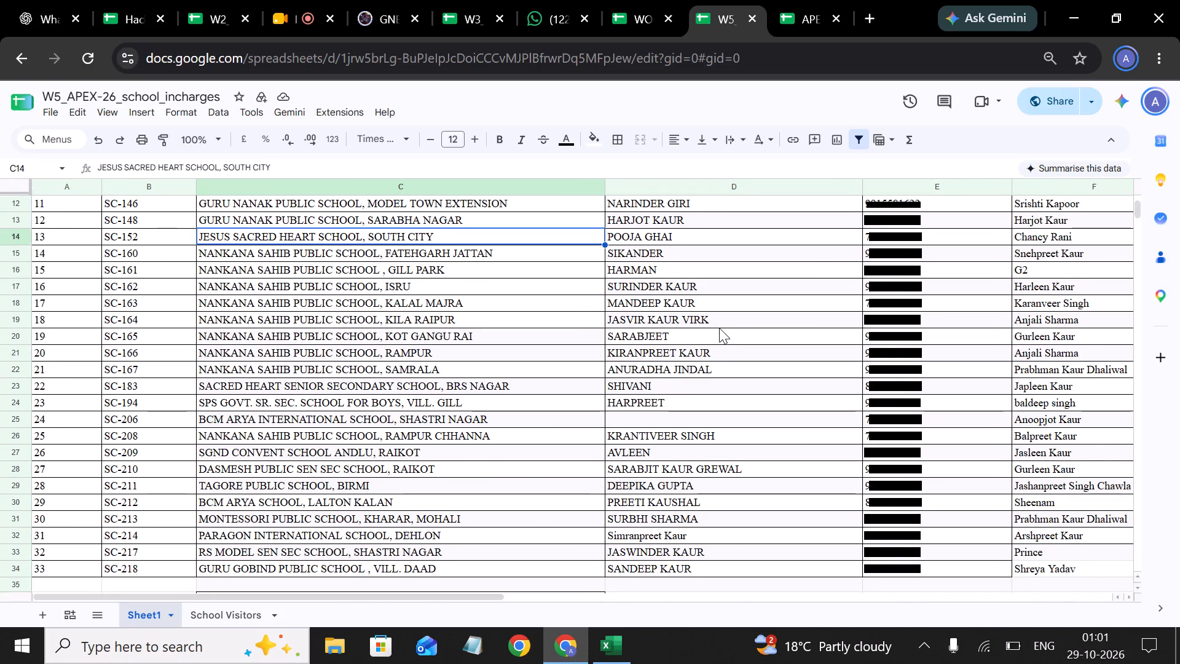
pyautogui.scroll(-1, 719, 328)
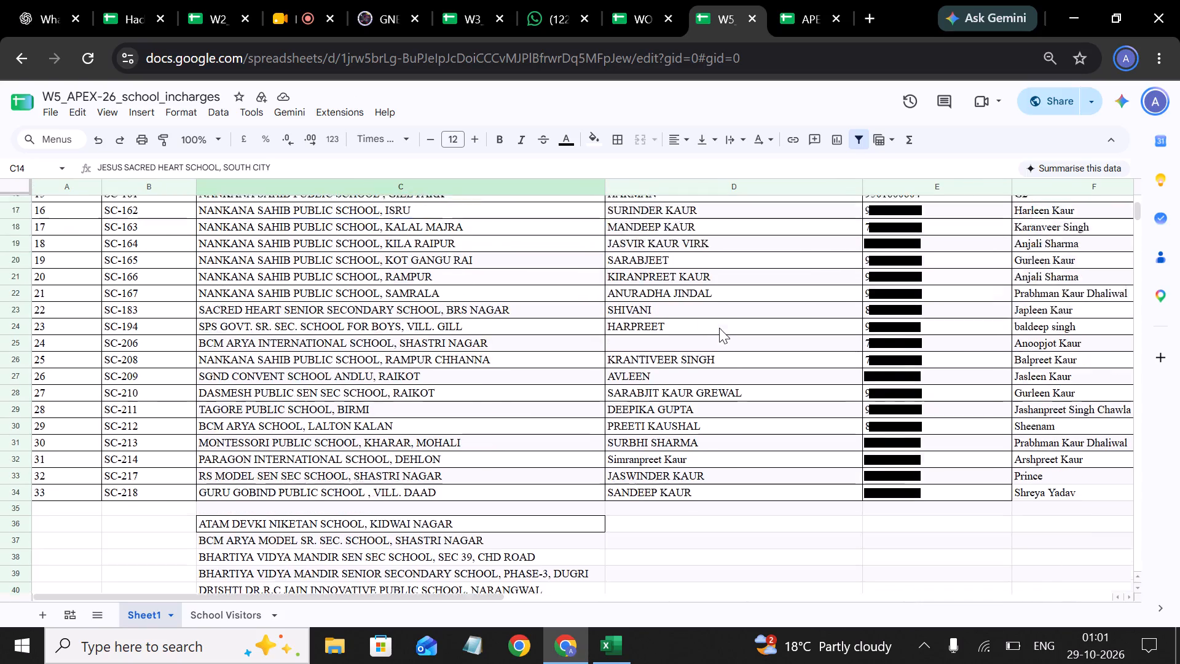
pyautogui.scroll(-1, 719, 328)
pyautogui.scroll(-1, 551, 443)
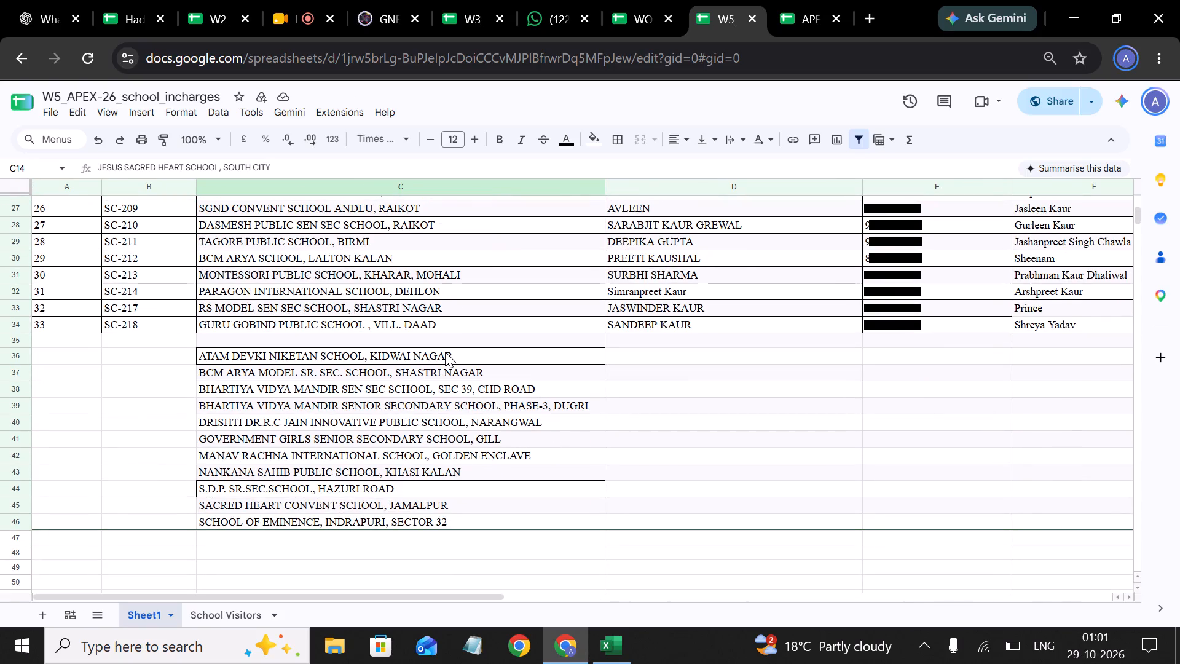
# Start a new entry in row 35, below SC-218, with school code SC-215 and serial number 34.
pyautogui.click(261, 342)
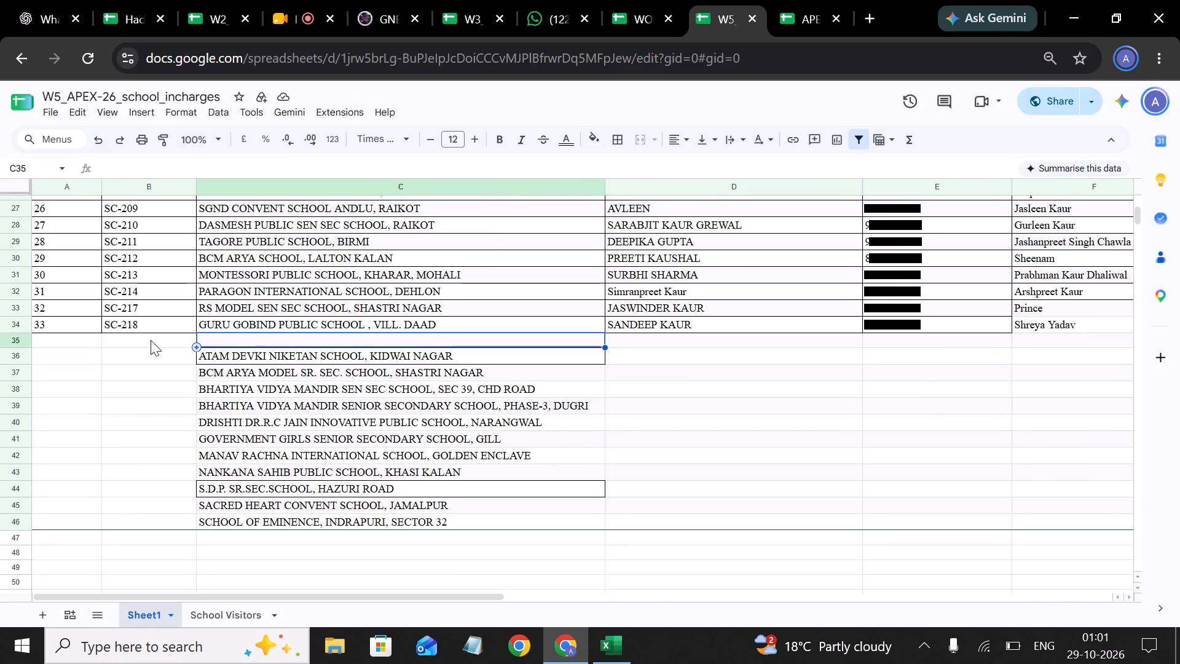
pyautogui.click(108, 341)
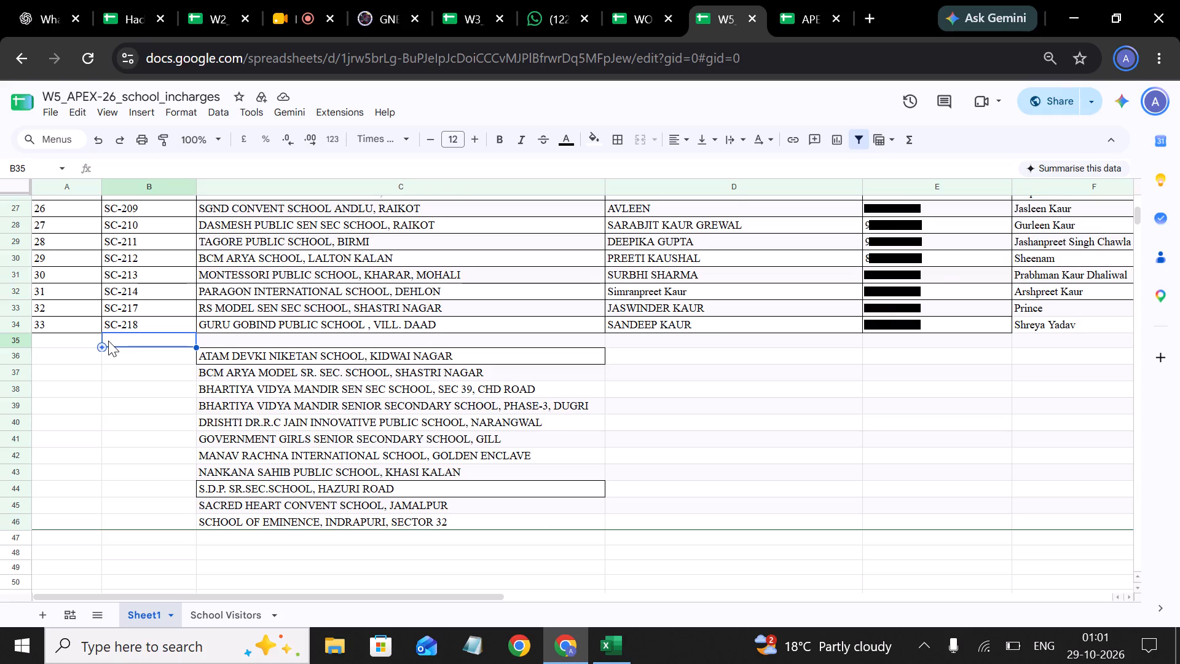
pyautogui.write('Sc')
pyautogui.press('BackSpace')
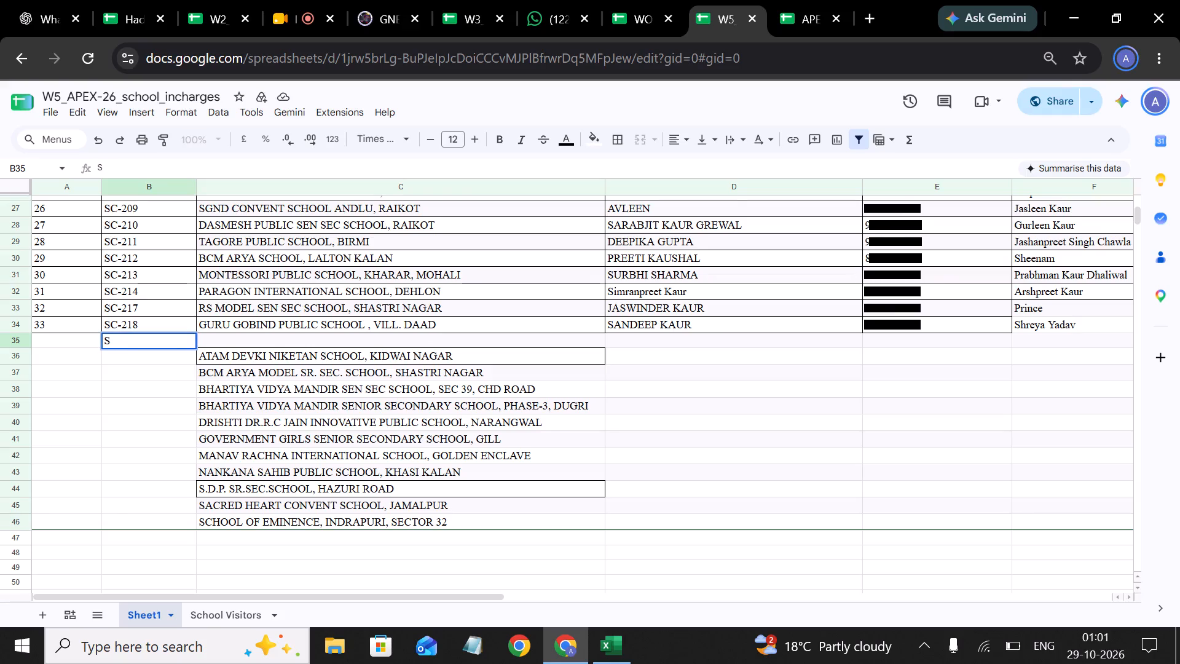
pyautogui.press('c')
pyautogui.press('-')
pyautogui.write('215')
pyautogui.click(51, 346)
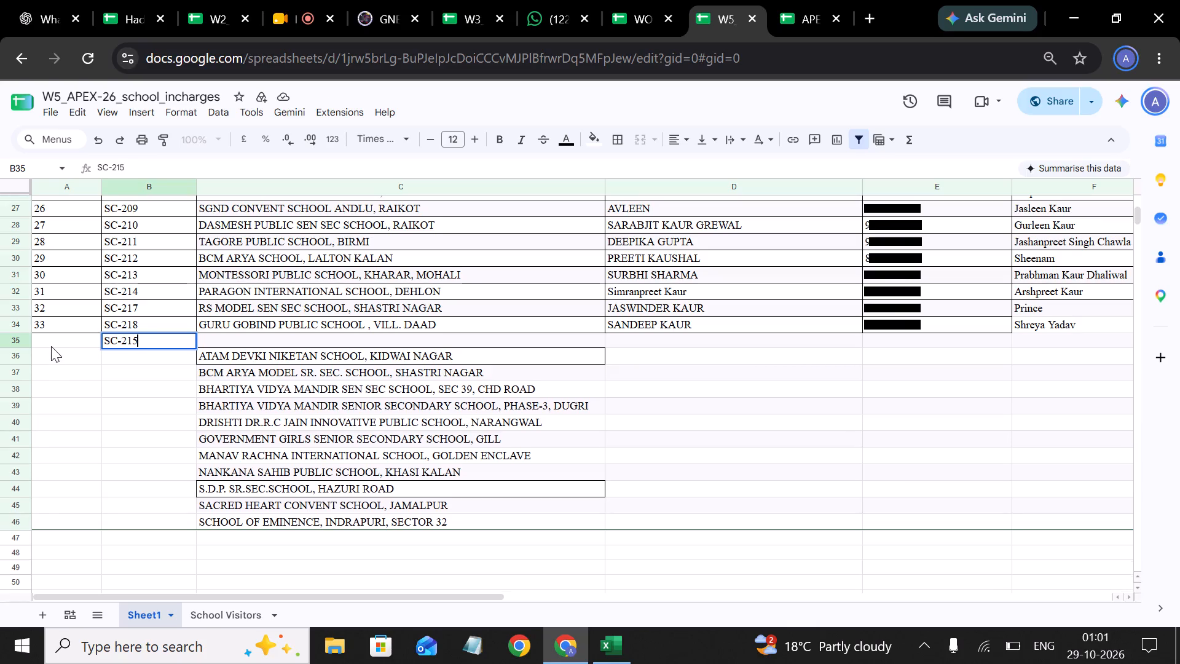
pyautogui.doubleClick(51, 346)
pyautogui.write('34')
# Open the school name cell of the new SC-215 row for editing.
pyautogui.doubleClick(233, 336)
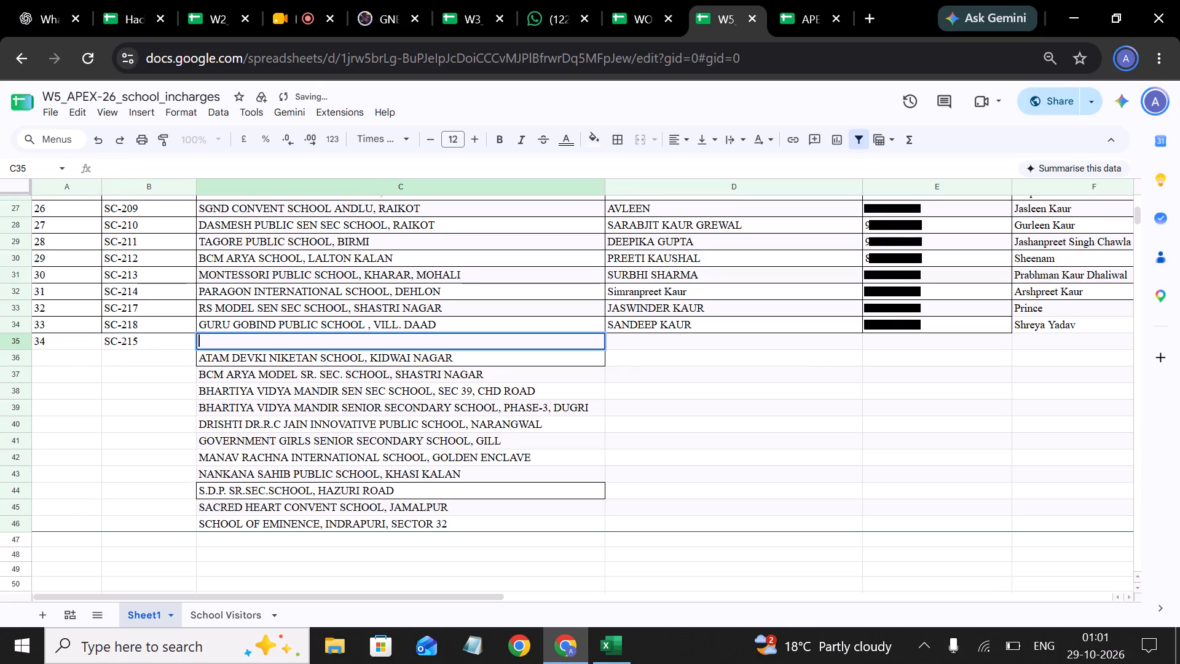
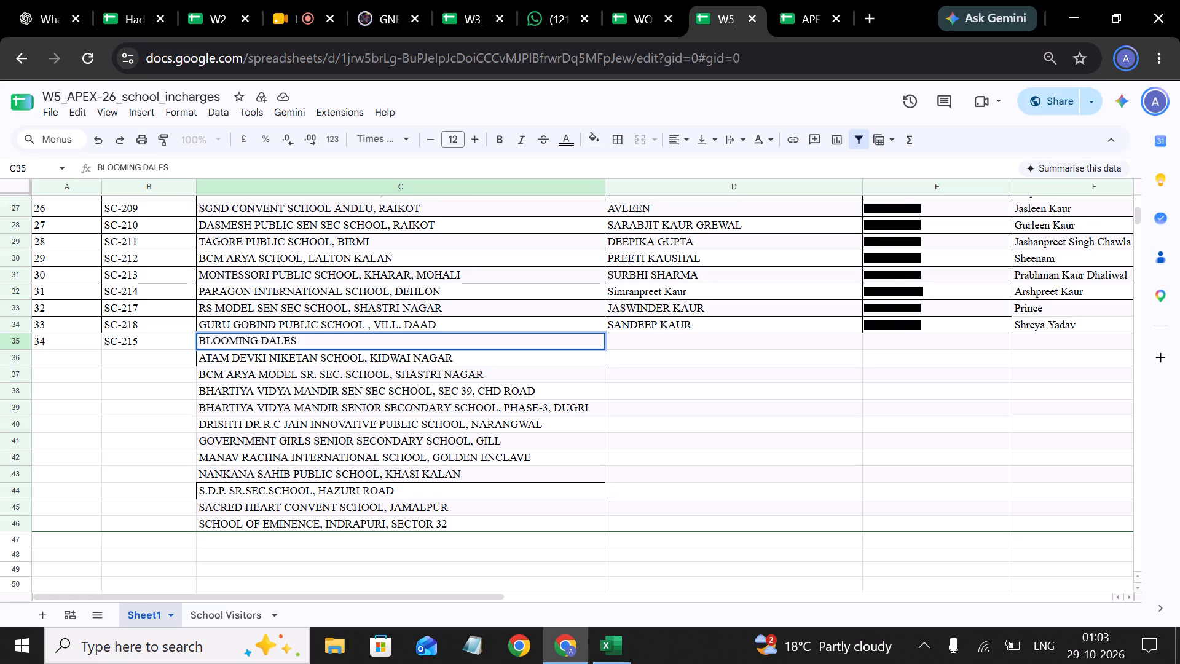
# Complete the school name in the SC-215 row as BLOOMING DALES INTERNATIONAL SCHOOL, GANGANAGAR.
pyautogui.press('space')
pyautogui.write('INTERNATIONAL')
pyautogui.press('space')
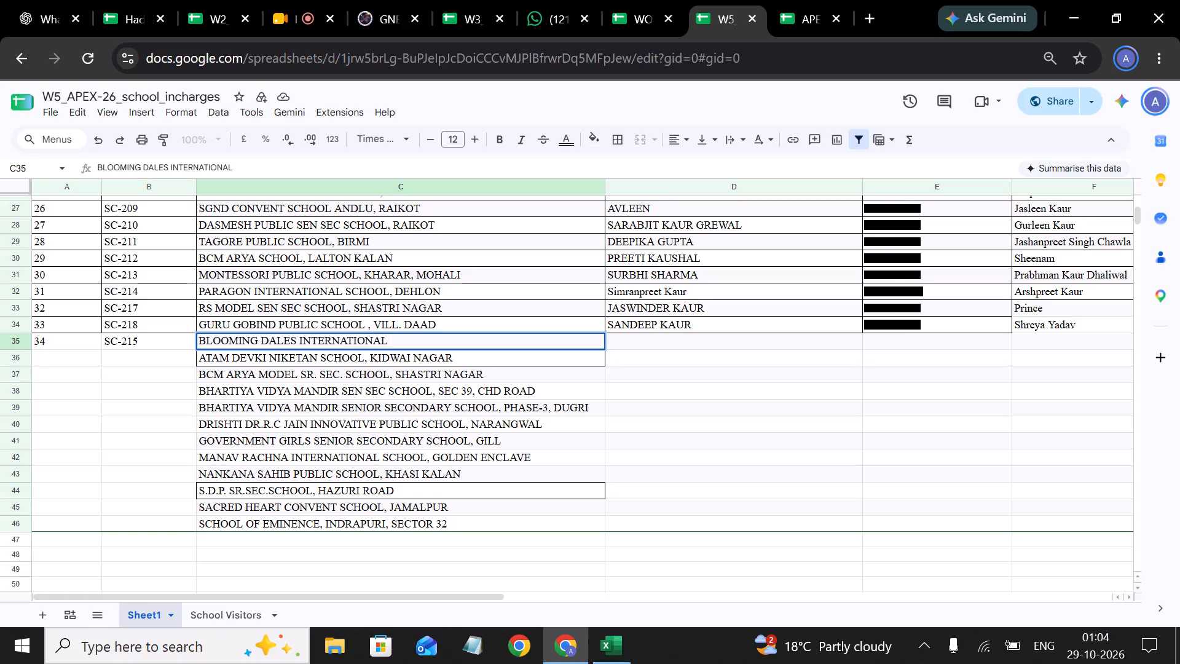
pyautogui.write('SCHOOL')
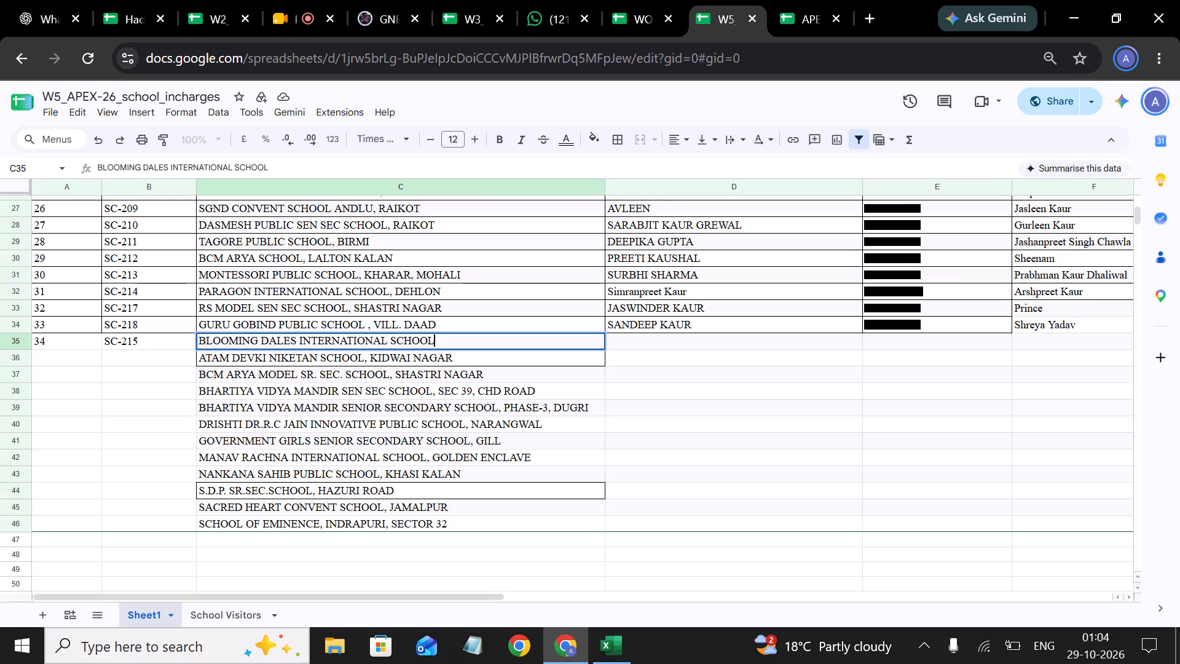
pyautogui.click(694, 344)
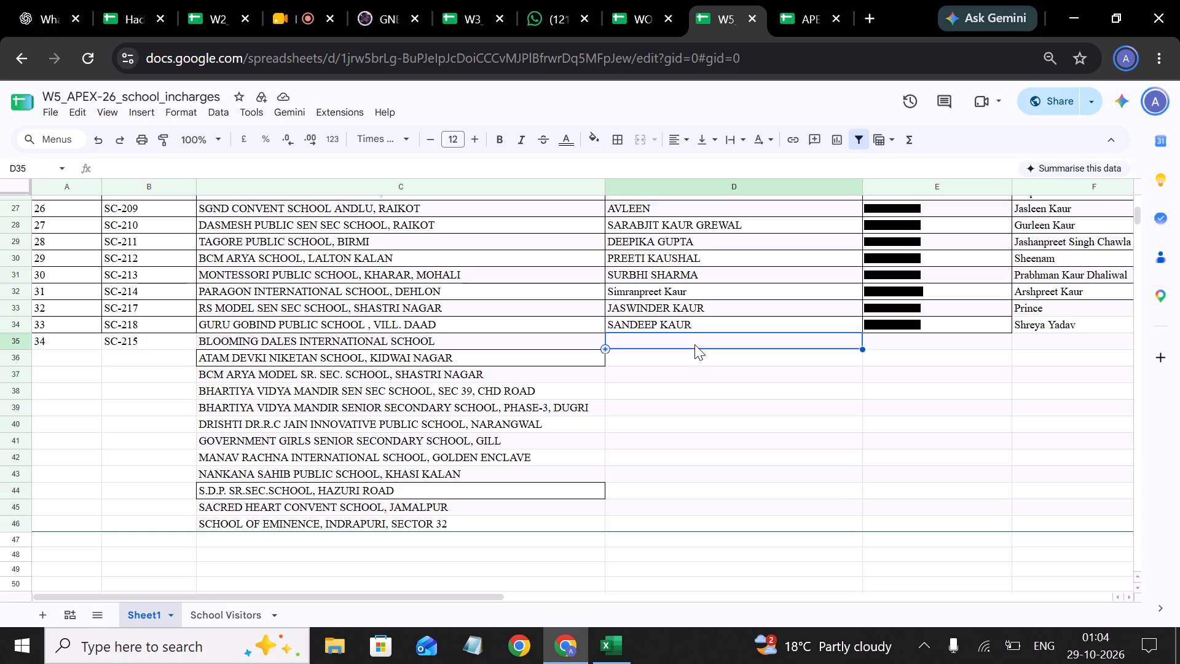
pyautogui.doubleClick(506, 340)
pyautogui.write(', GANGA')
pyautogui.write('NAG')
pyautogui.write('AR')
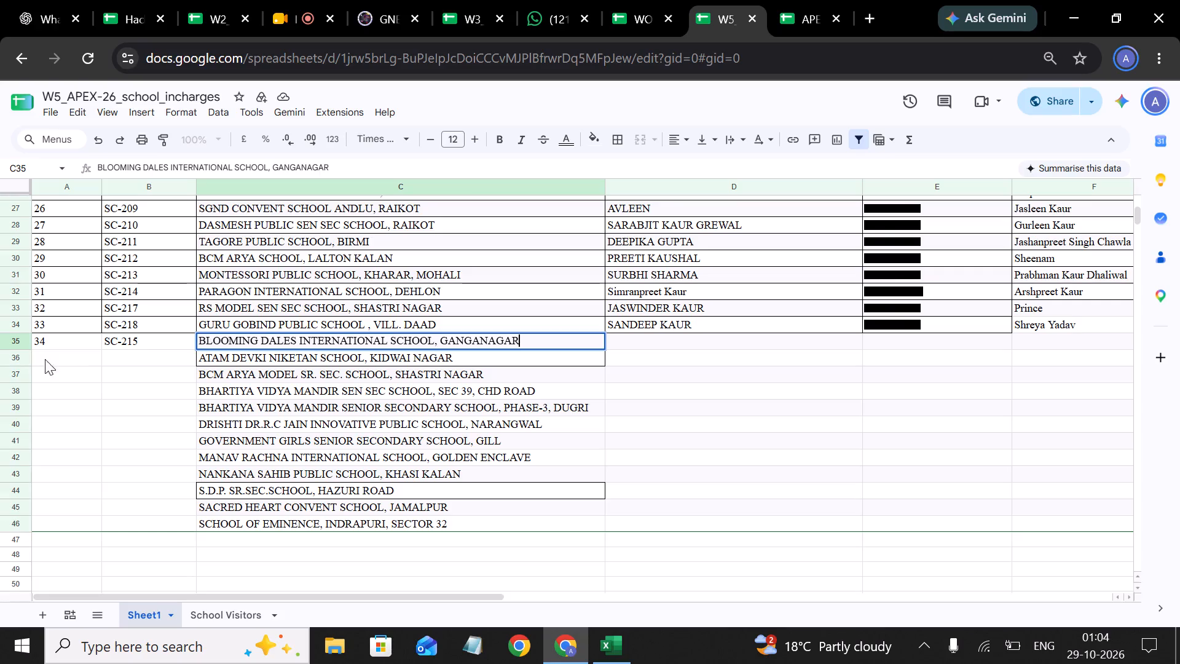
# Insert one blank row below the SC-215 entry, separating it from the unnumbered schools.
pyautogui.click(15, 343)
pyautogui.rightClick(15, 343)
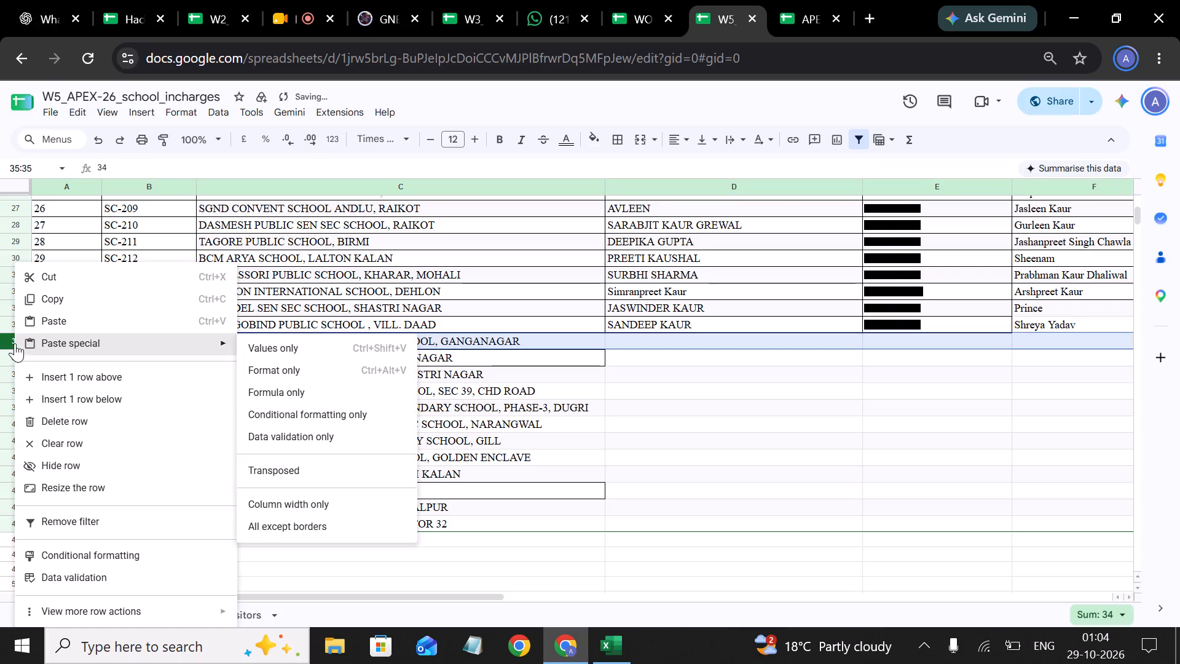
pyautogui.scroll(-1, 97, 494)
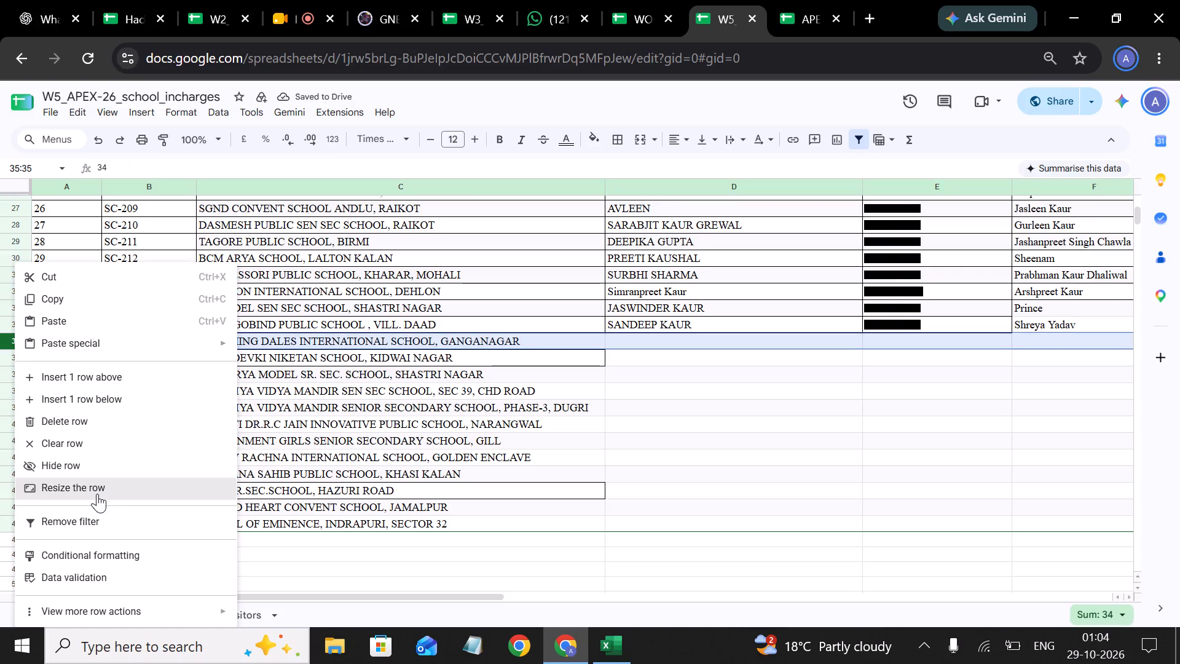
pyautogui.scroll(-1, 97, 494)
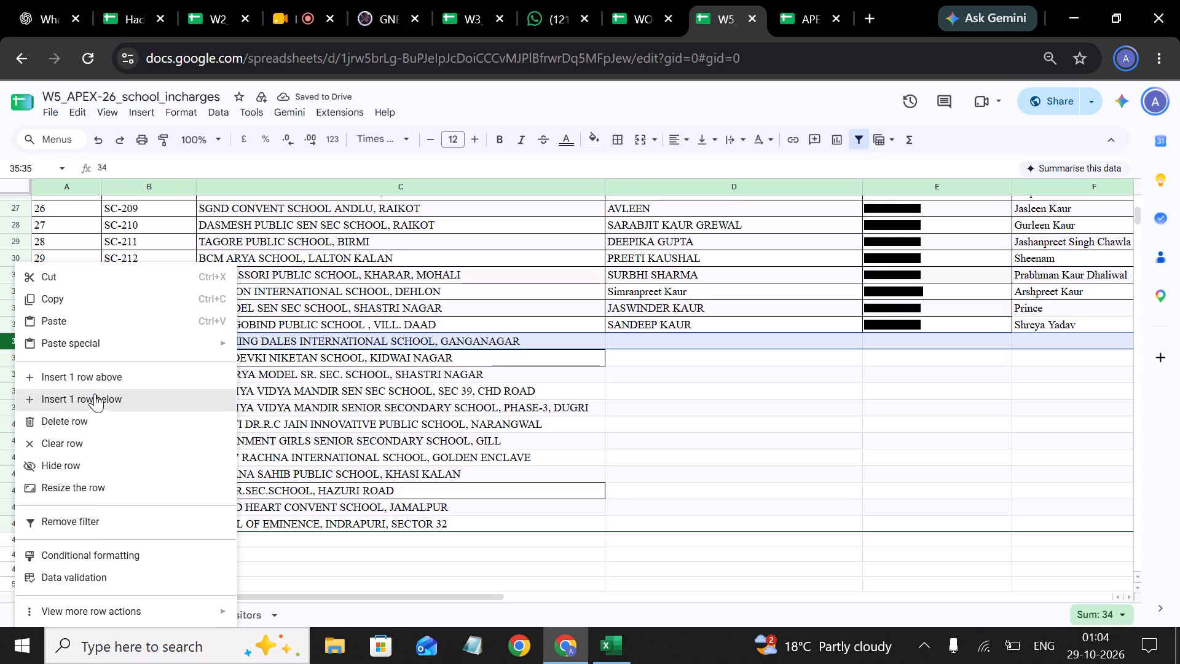
pyautogui.click(95, 397)
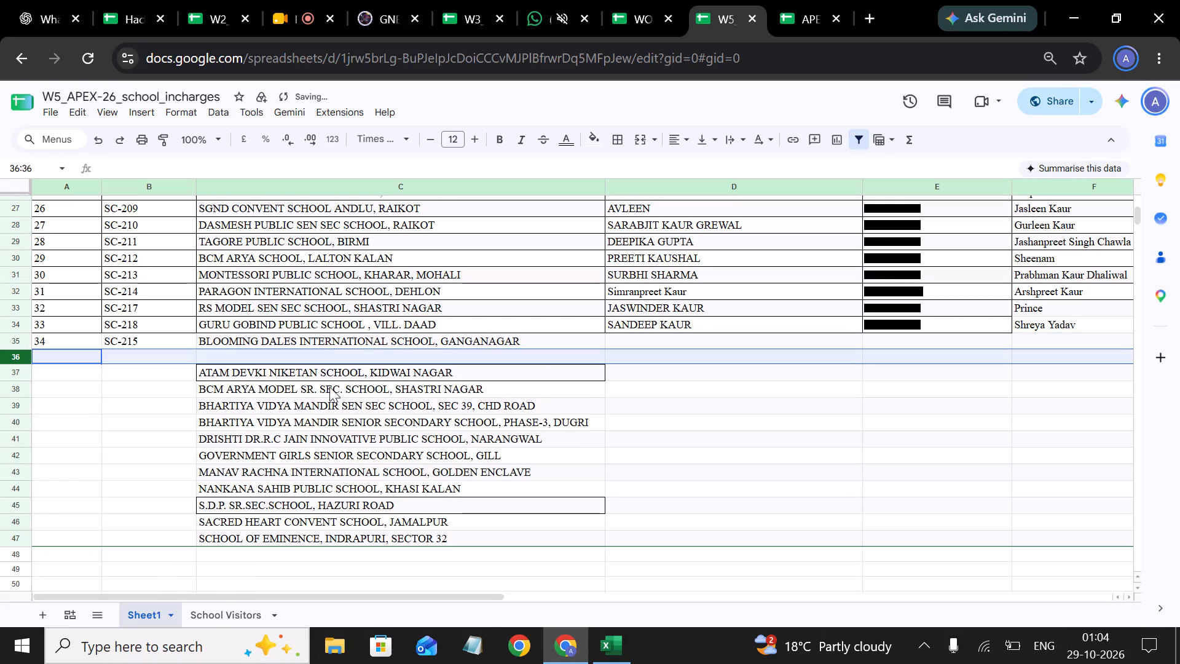
# Enter MANOJ as the contact name in column D of the SC-215 row.
pyautogui.scroll(4, 760, 394)
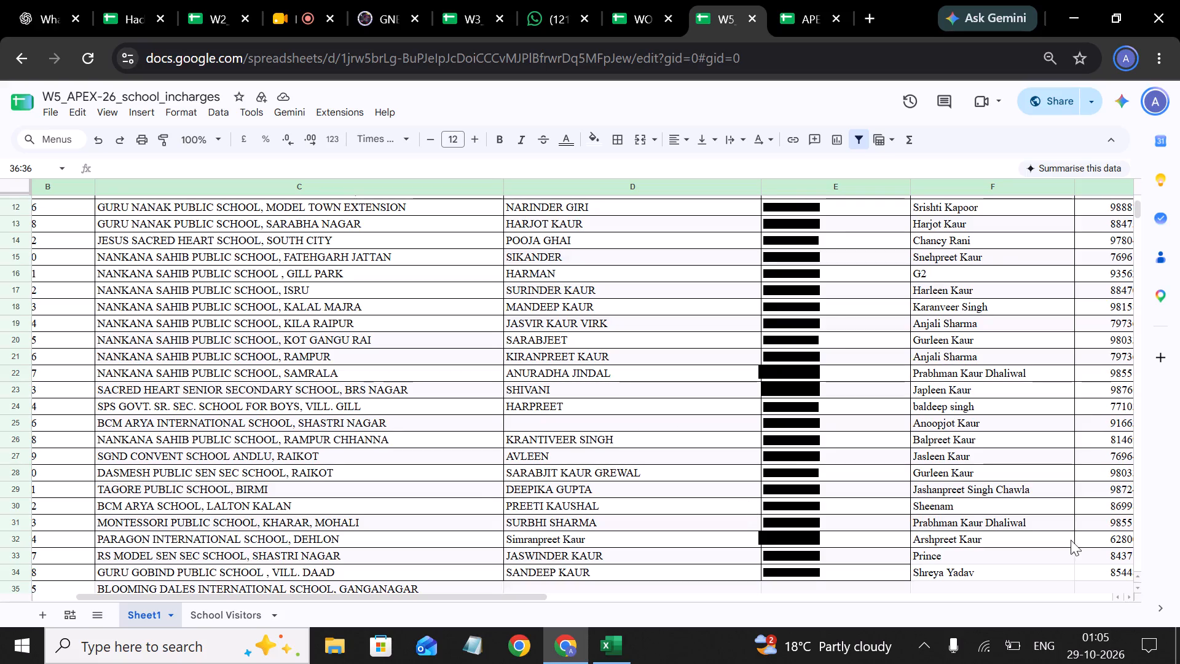
pyautogui.scroll(-2, 1058, 515)
pyautogui.hscroll(-1, 1058, 515)
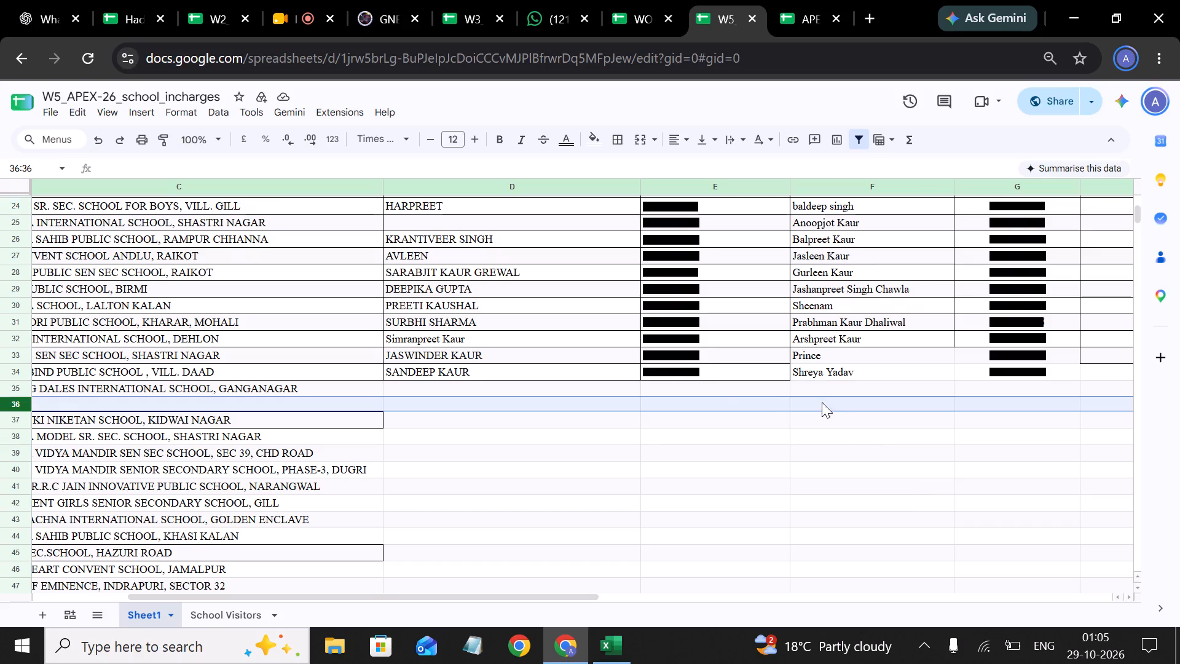
pyautogui.hscroll(1, 715, 382)
pyautogui.doubleClick(648, 388)
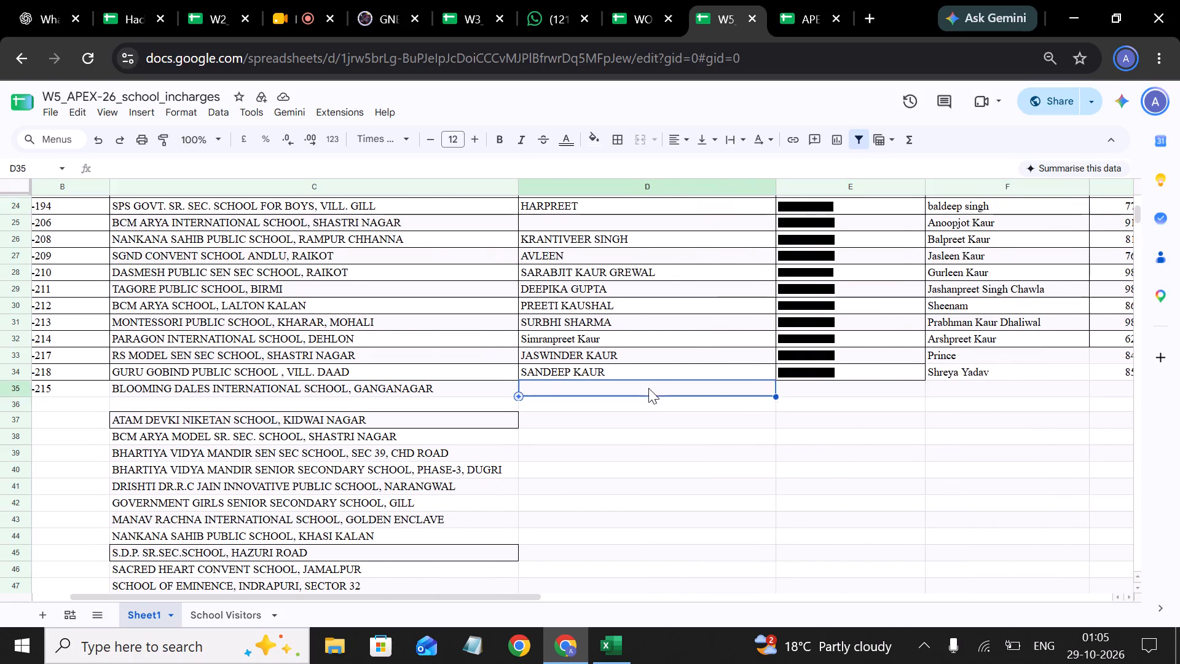
pyautogui.write('MA')
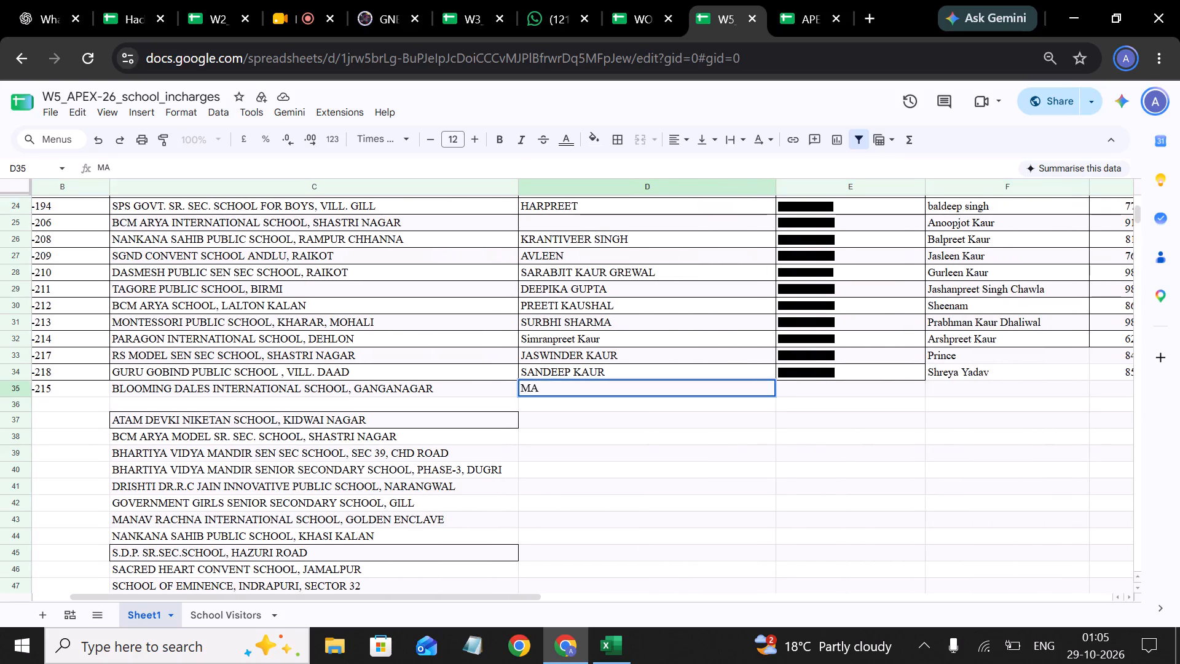
pyautogui.write('NOJ')
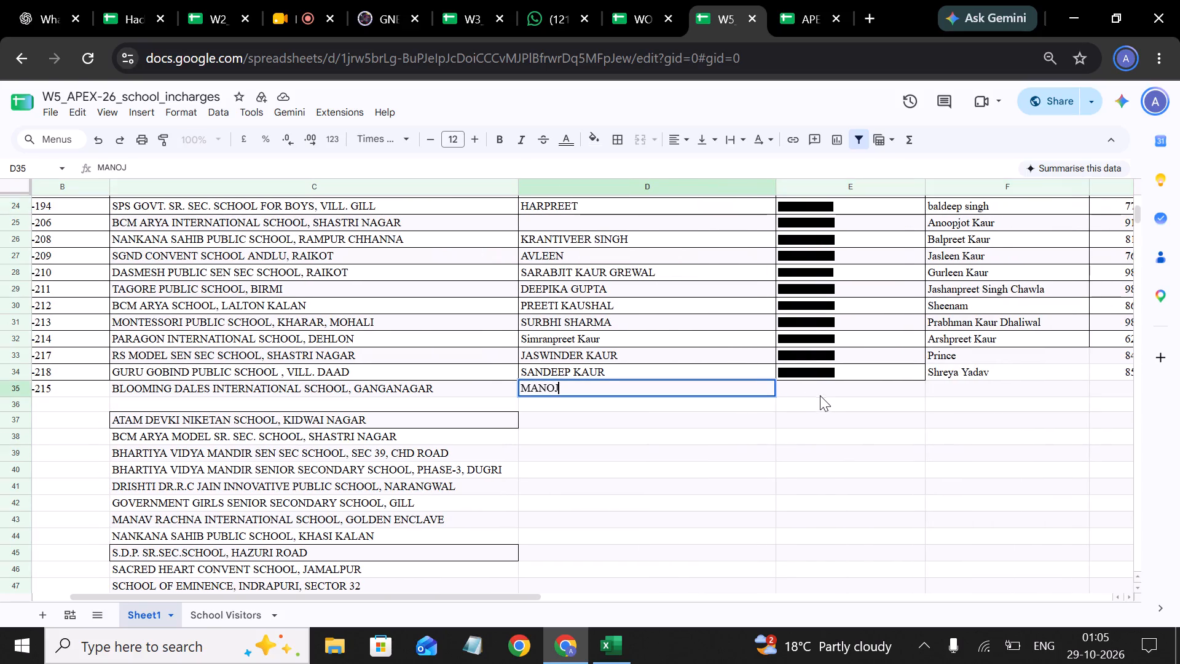
pyautogui.click(820, 395)
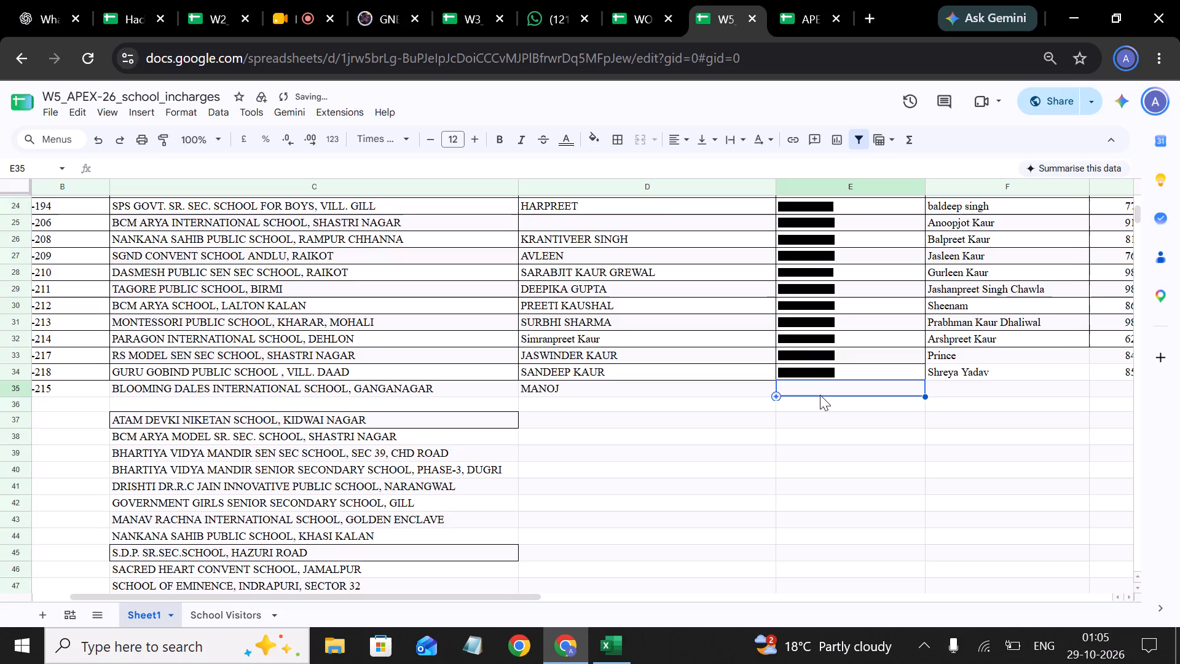
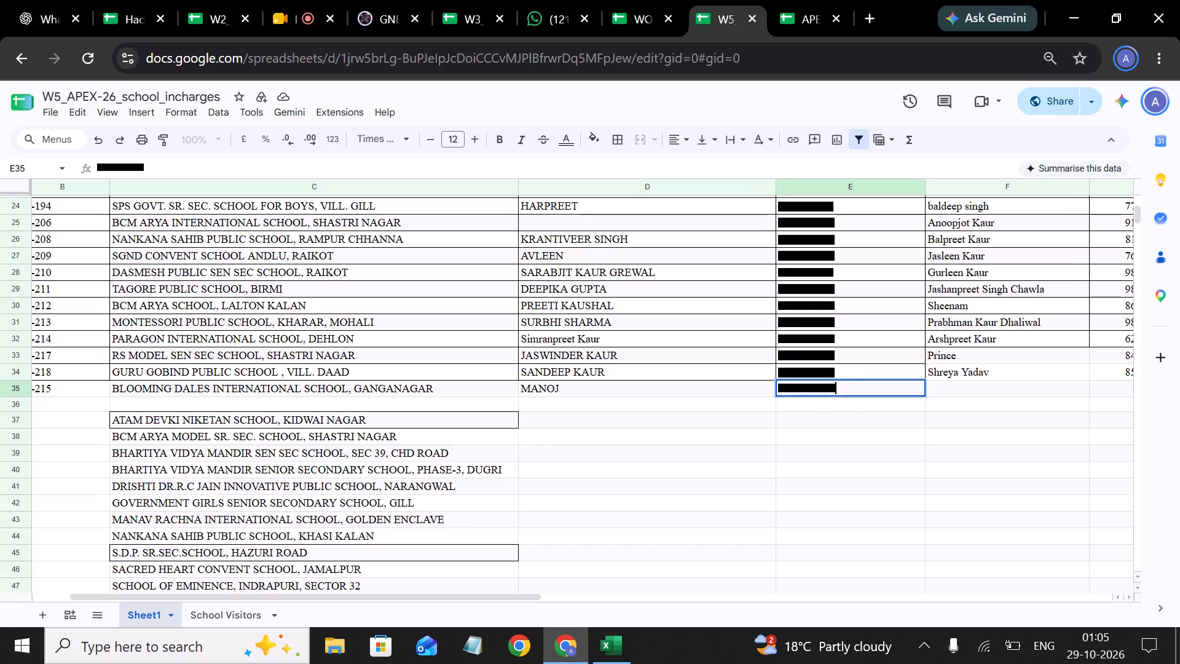
# Correct the contact's phone number in column E of the SC-215 row by removing the extra trailing character.
pyautogui.press('BackSpace')
pyautogui.click(964, 389)
# Copy the name and phone number in columns F and G of the GURU GOBIND PUBLIC SCHOOL row, directly above SC-215.
pyautogui.hscroll(-5, 964, 389)
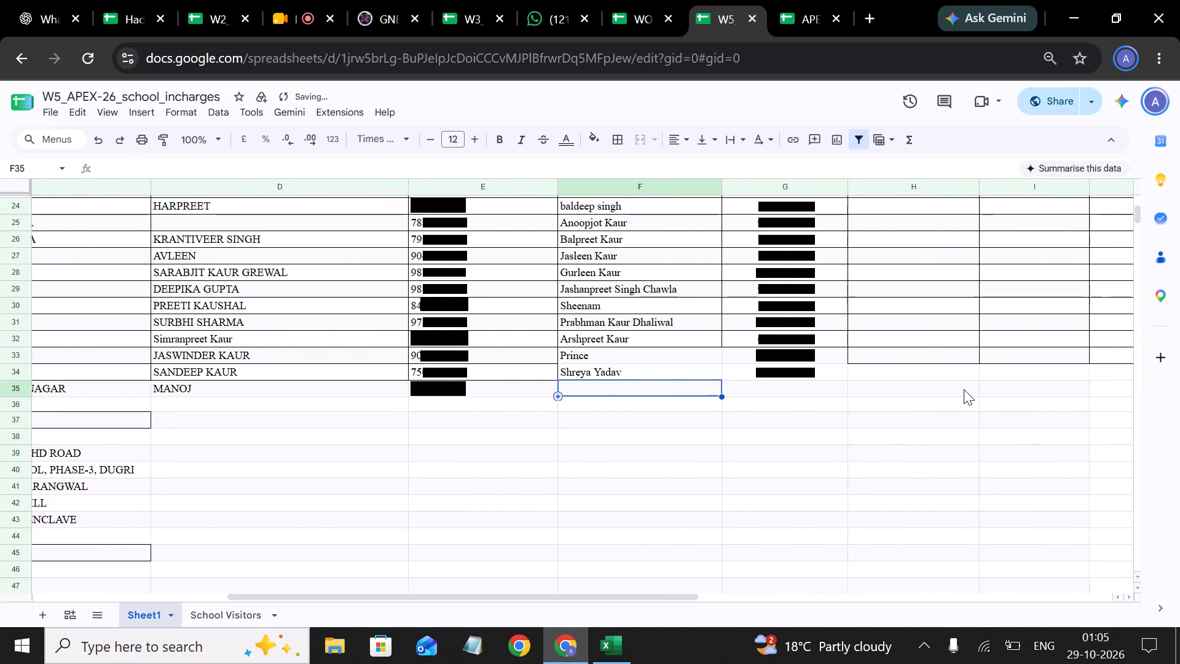
pyautogui.scroll(1, 640, 406)
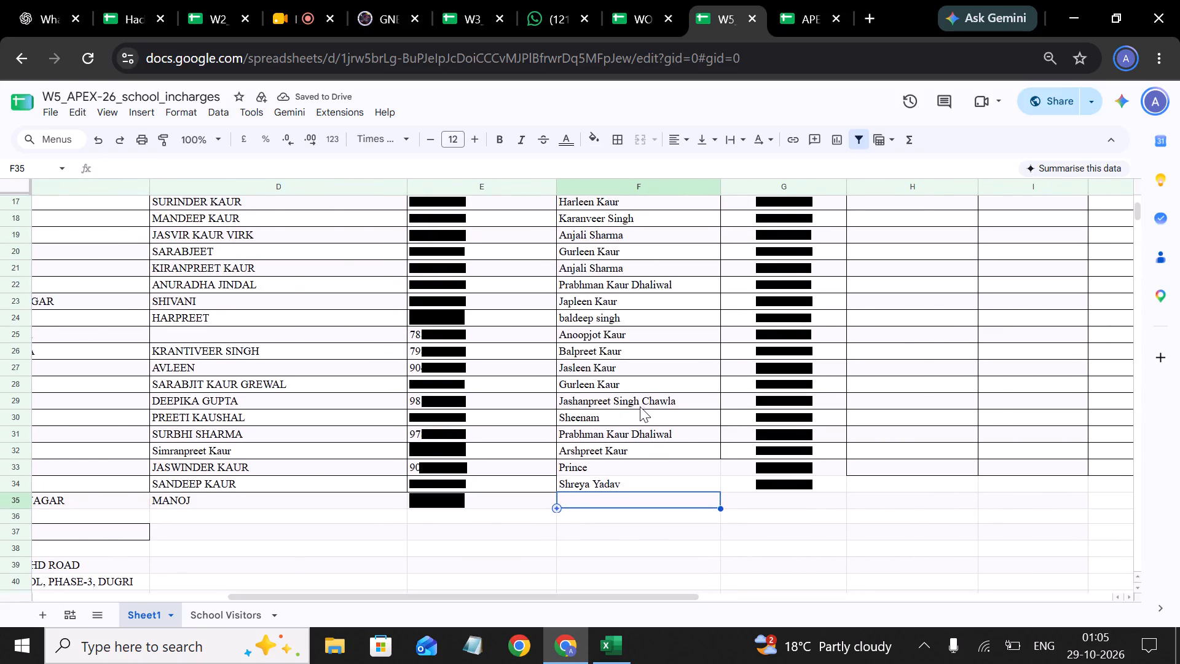
pyautogui.hscroll(1, 575, 403)
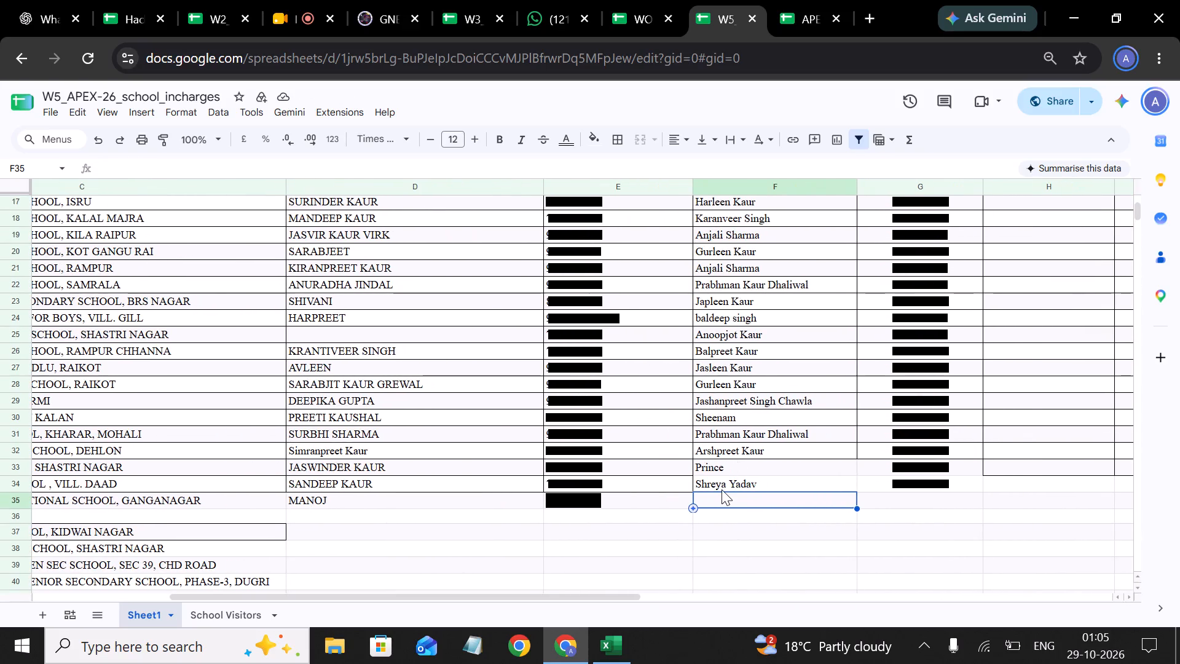
pyautogui.moveTo(737, 488); pyautogui.dragTo(922, 483)
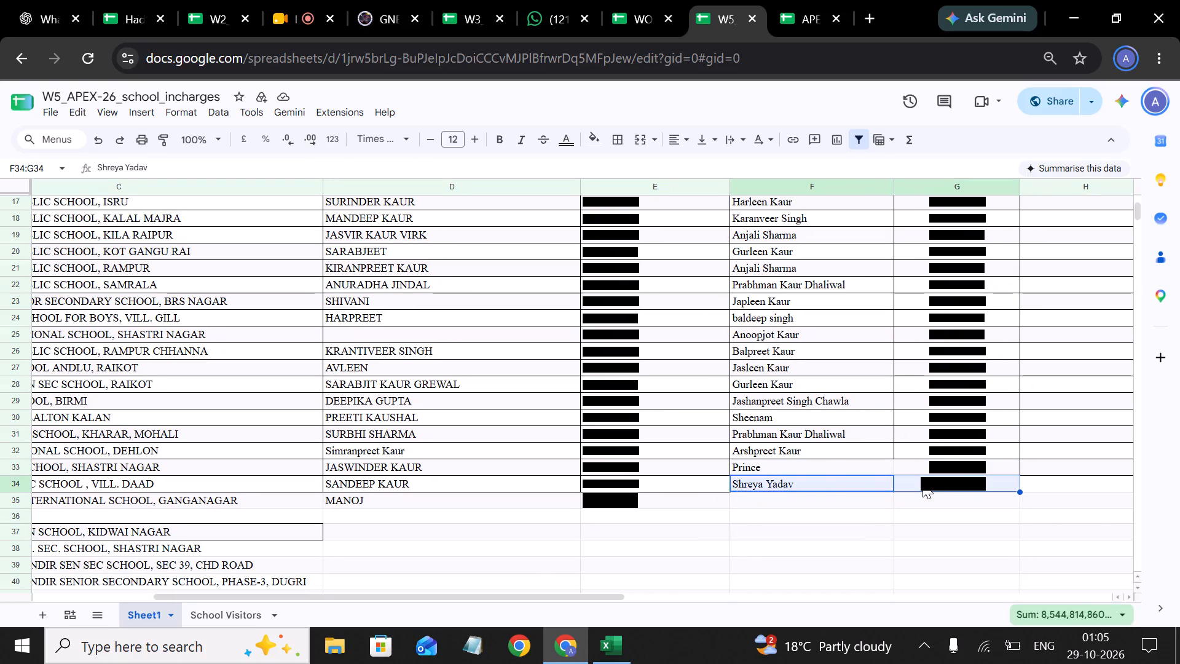
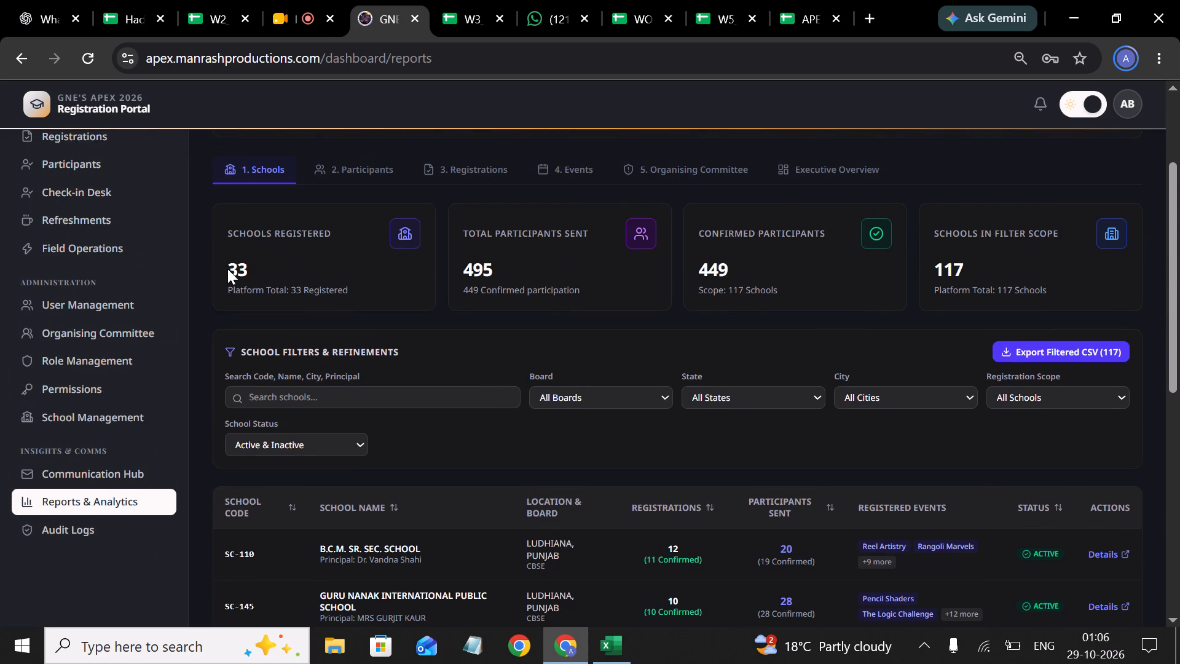
# Reload the Reports & Analytics portal to refresh the school and participant registration figures.
pyautogui.moveTo(227, 269); pyautogui.dragTo(297, 275)
pyautogui.click(283, 275)
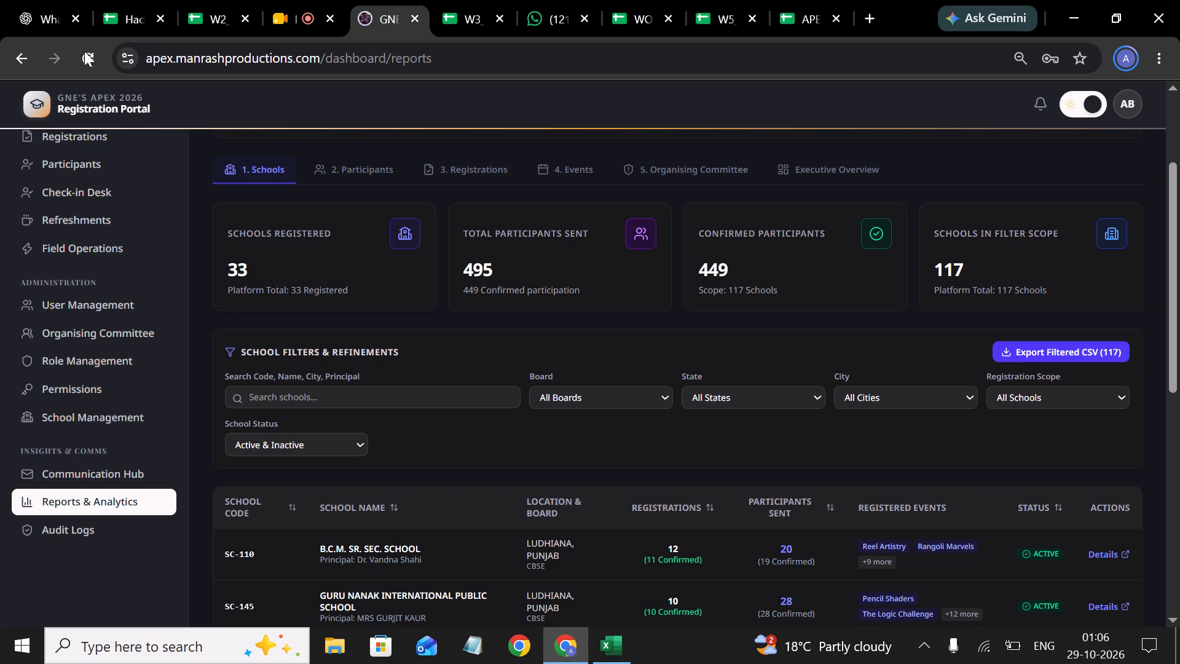
pyautogui.click(84, 47)
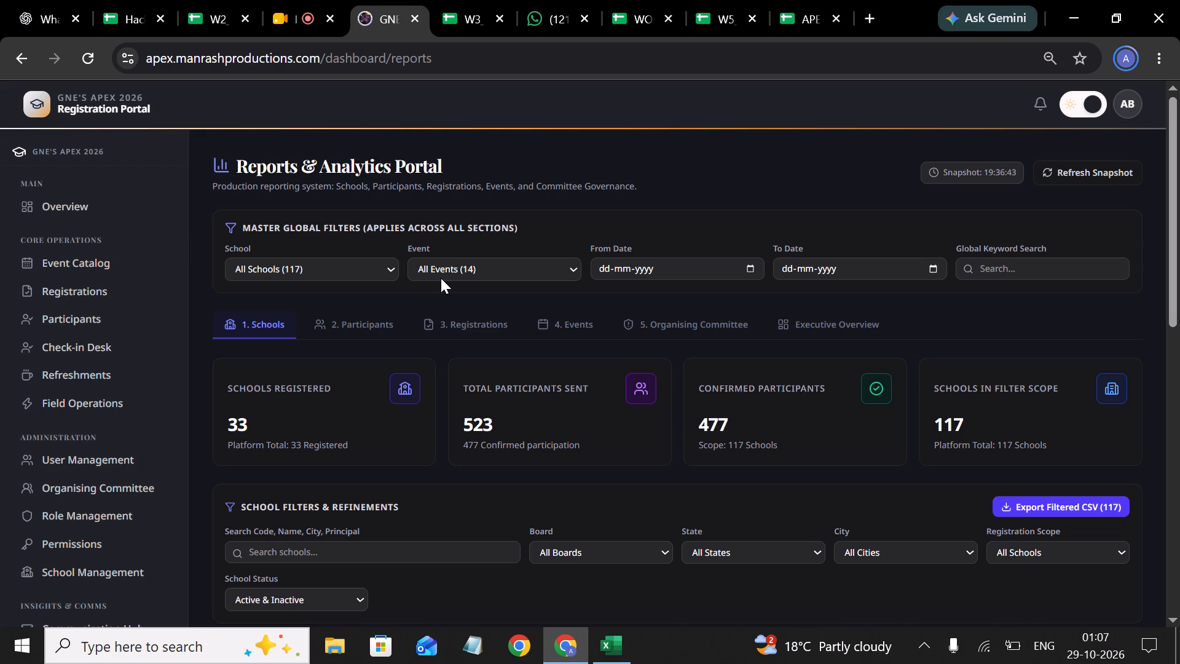
# Switch to the W3_APEX-26_Event_Wise spreadsheet and examine the REEL ARTISTRY sheet's schools, participants and registration statuses.
pyautogui.click(465, 15)
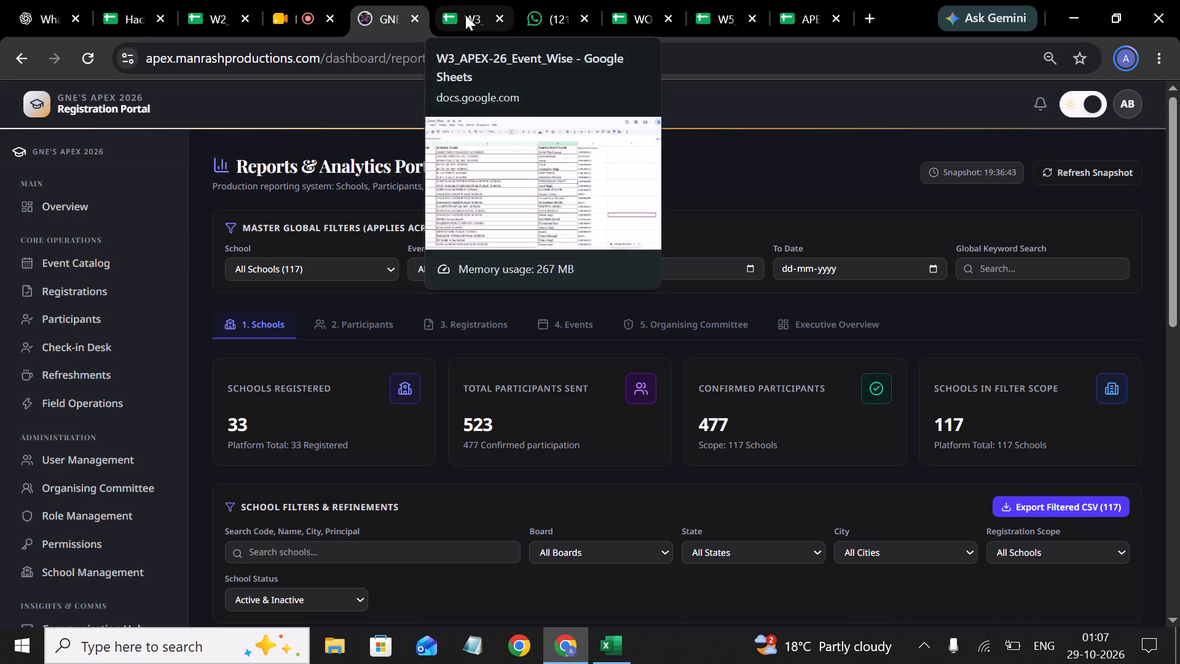
pyautogui.scroll(-1, 500, 289)
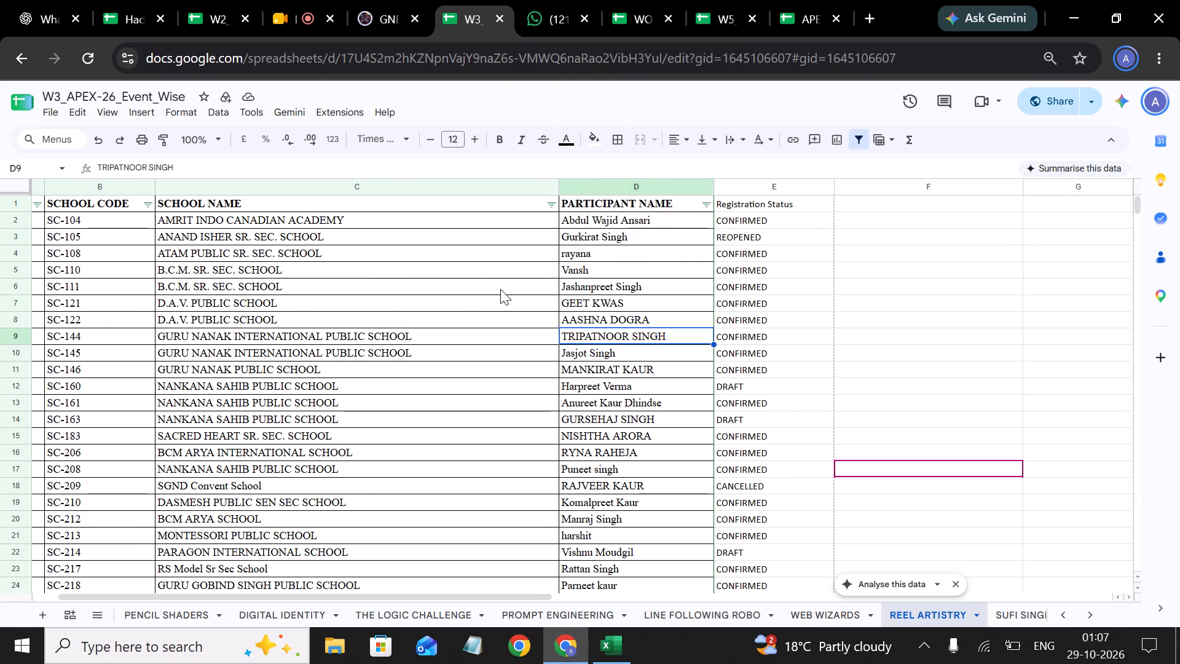
pyautogui.scroll(-1, 500, 289)
pyautogui.hscroll(1, 597, 392)
pyautogui.scroll(3, 597, 392)
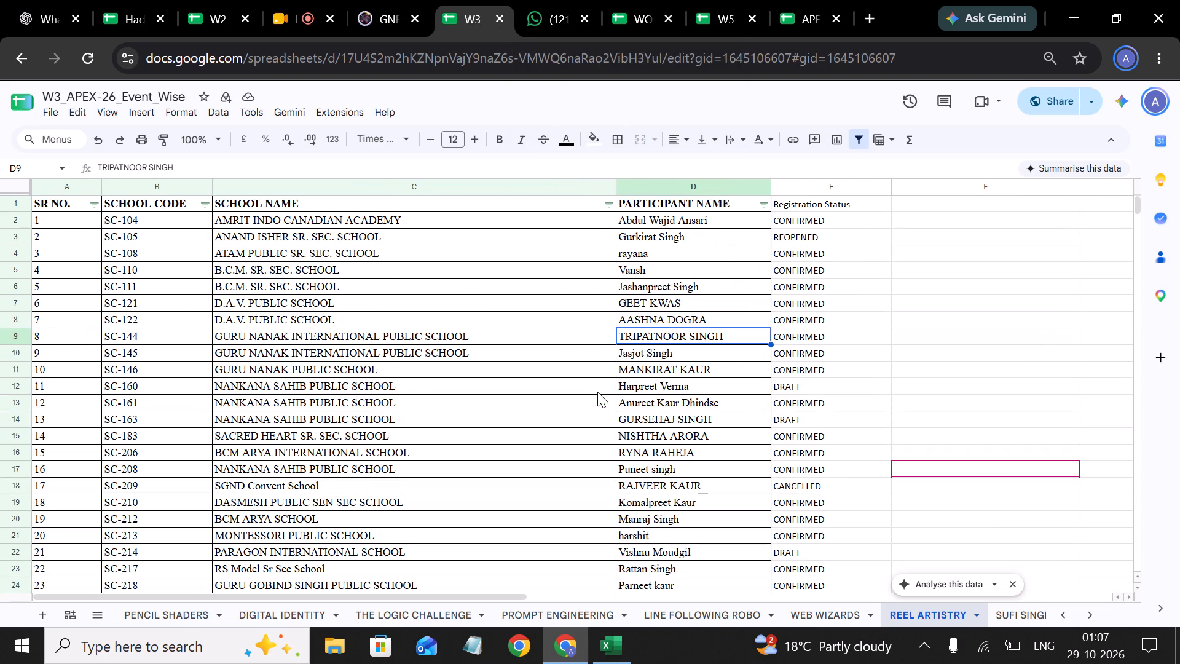
pyautogui.scroll(4, 597, 392)
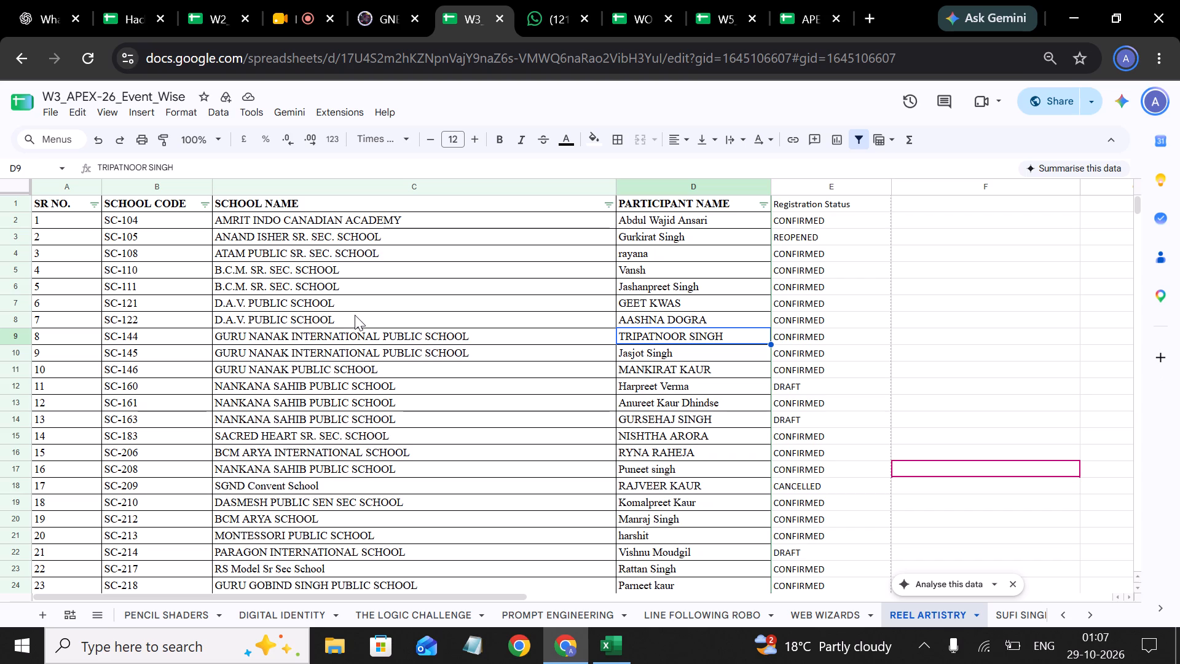
# Return to the registration portal's Schools report and examine the Total Participants Sent figure.
pyautogui.click(387, 15)
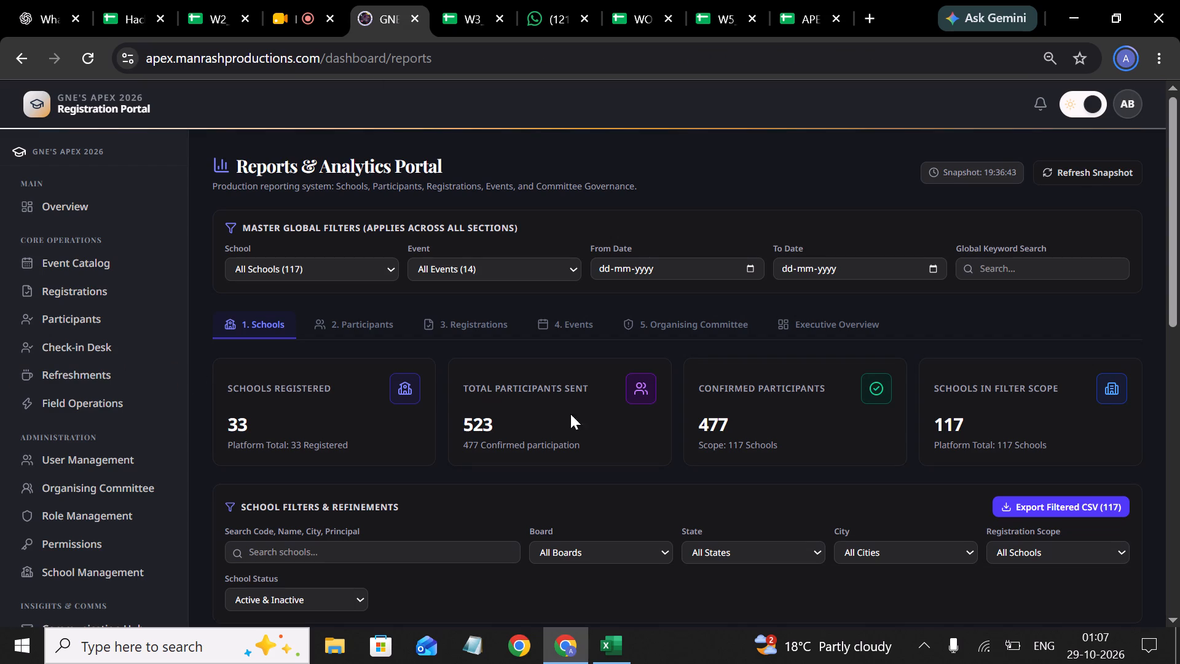
pyautogui.moveTo(464, 424); pyautogui.dragTo(498, 424)
pyautogui.click(498, 424)
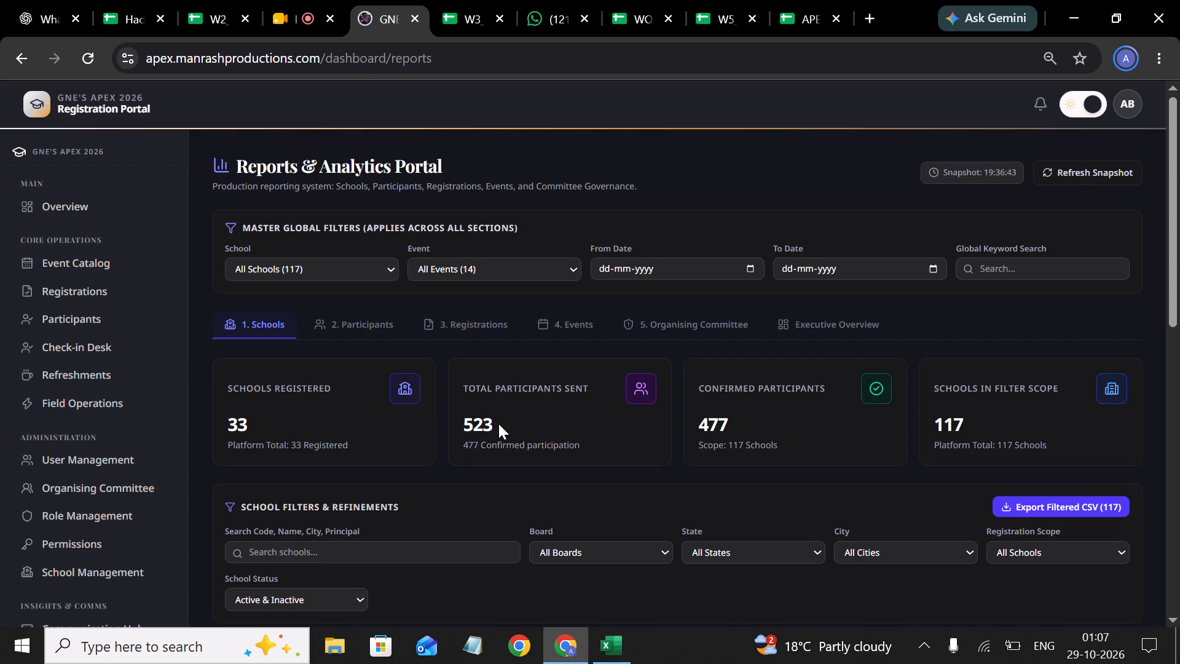
pyautogui.moveTo(461, 422); pyautogui.dragTo(497, 424)
pyautogui.click(497, 424)
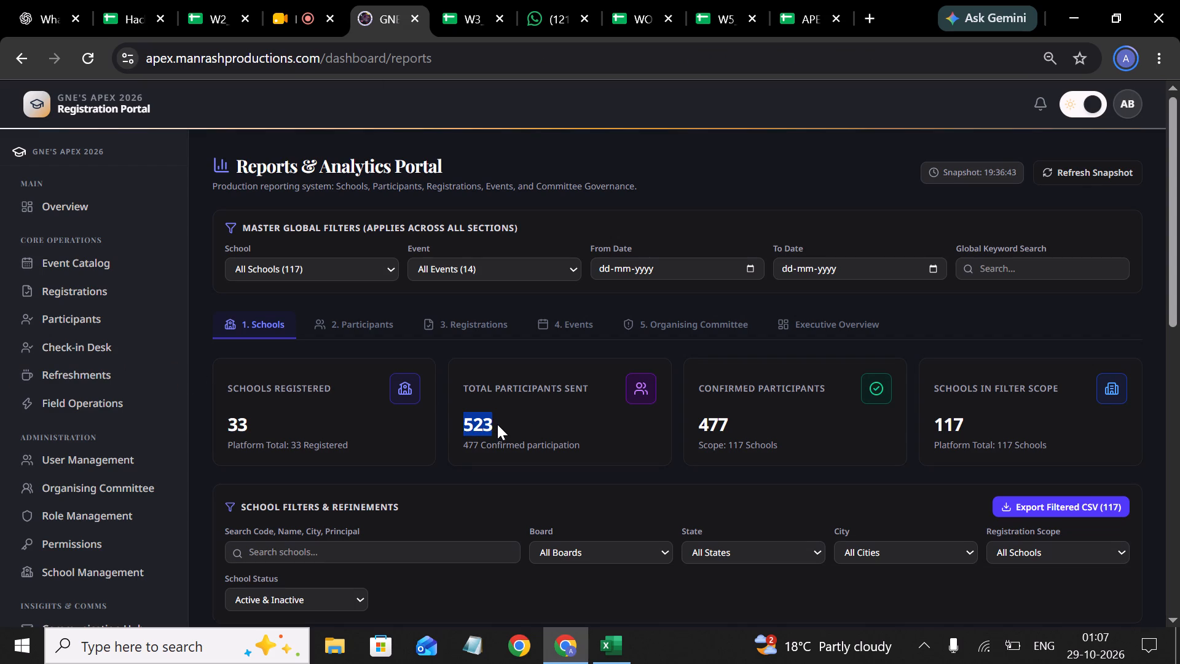
# Open the Participants report and look through the participant list with its schools, registration numbers and events.
pyautogui.scroll(-1, 544, 427)
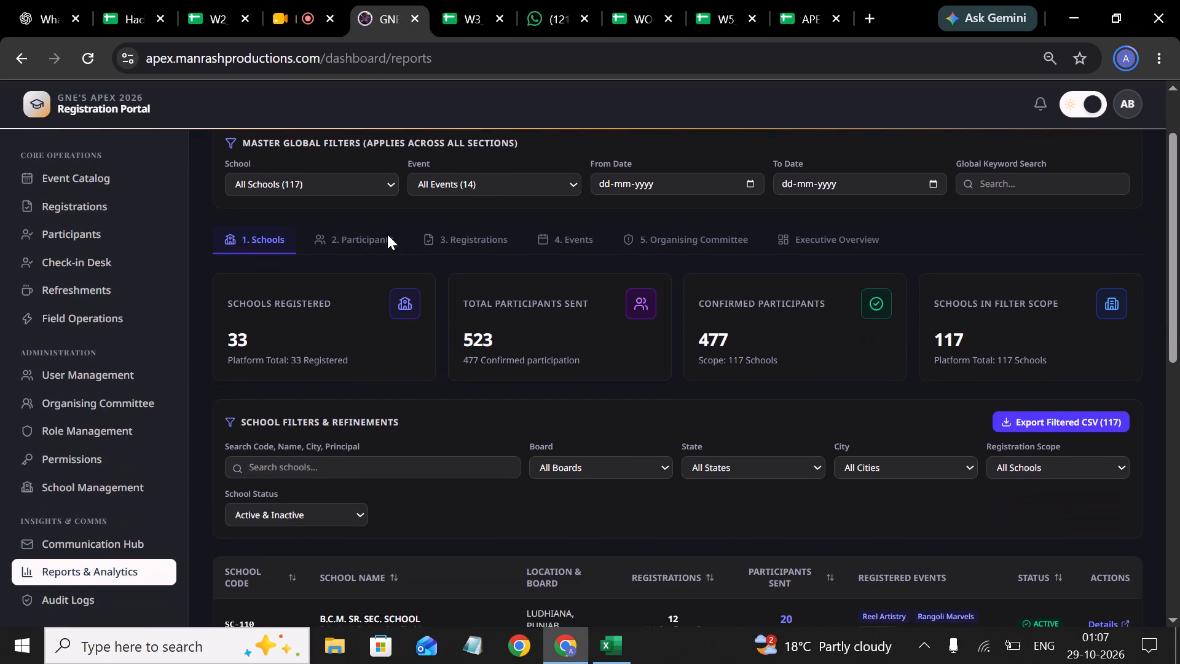
pyautogui.click(358, 230)
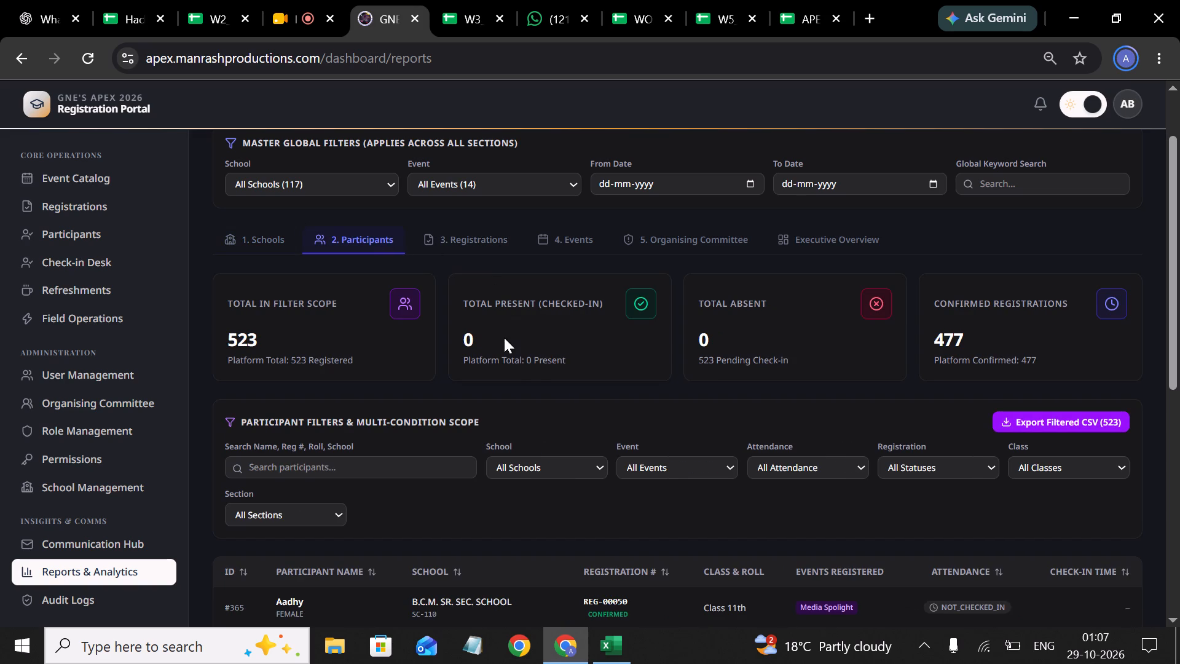
pyautogui.scroll(-3, 532, 368)
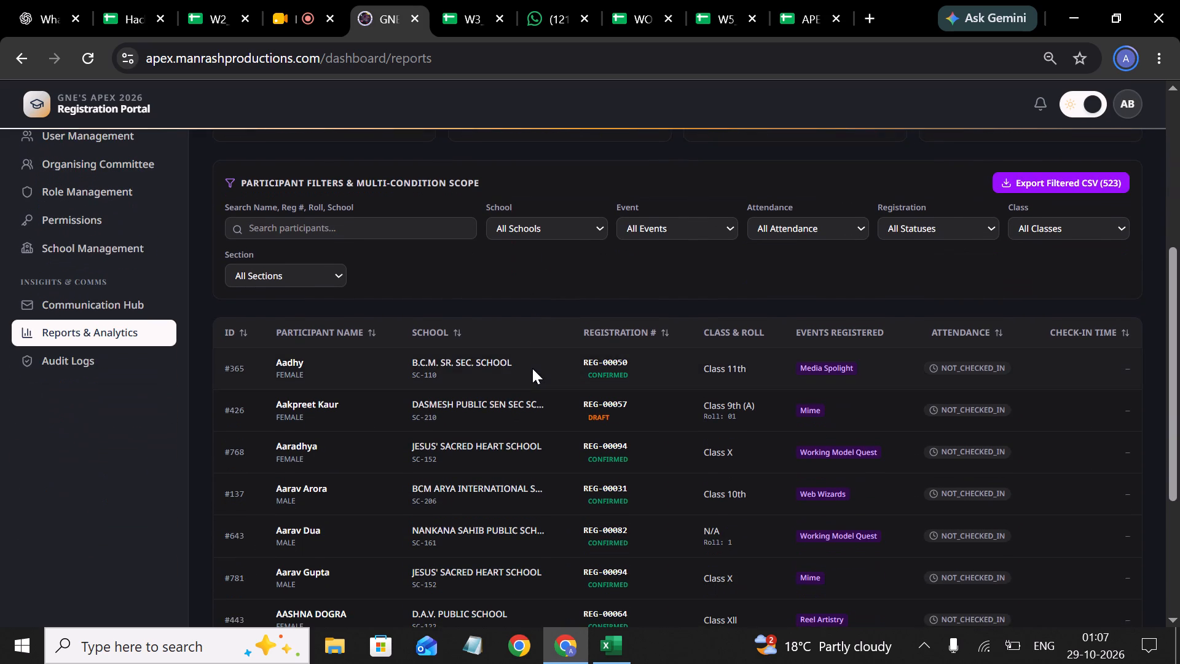